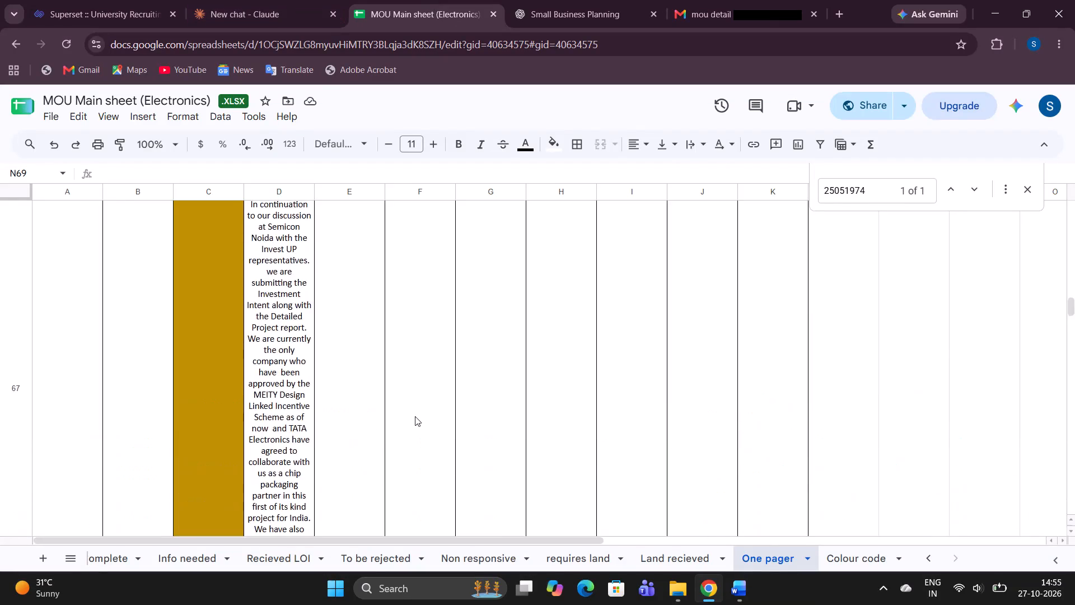
Look through the One pager sheet's MOU entries from row 67 back to the column headers, and close the intent ID search.
{"action": "scroll", "coordinate": [415, 416], "scroll_direction": "down", "scroll_amount": 2}
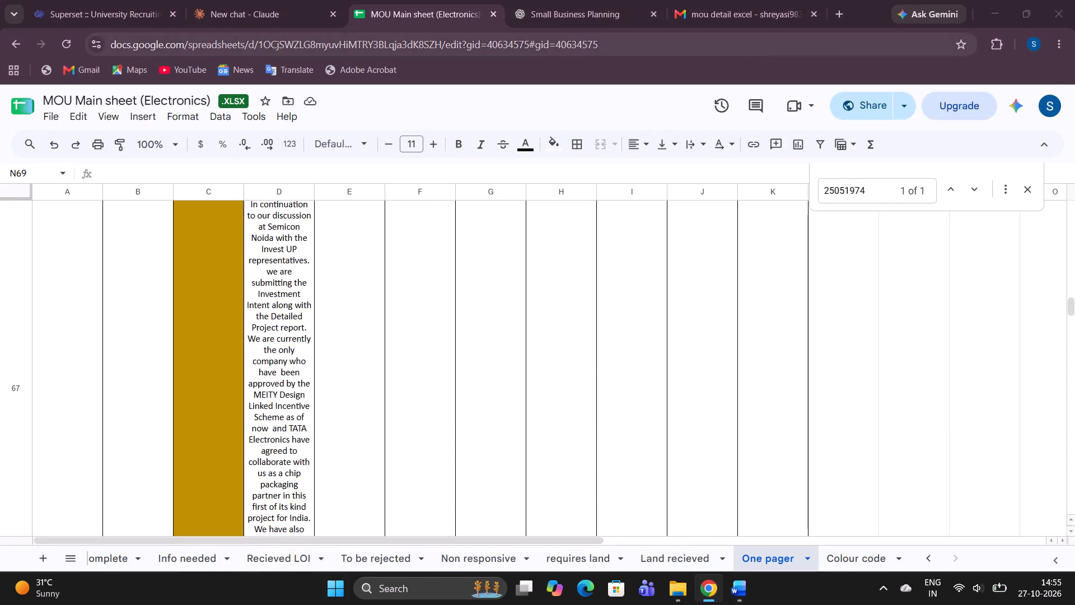
{"action": "scroll", "coordinate": [628, 336], "scroll_direction": "down", "scroll_amount": 2}
{"action": "scroll", "coordinate": [628, 336], "scroll_direction": "up", "scroll_amount": 4}
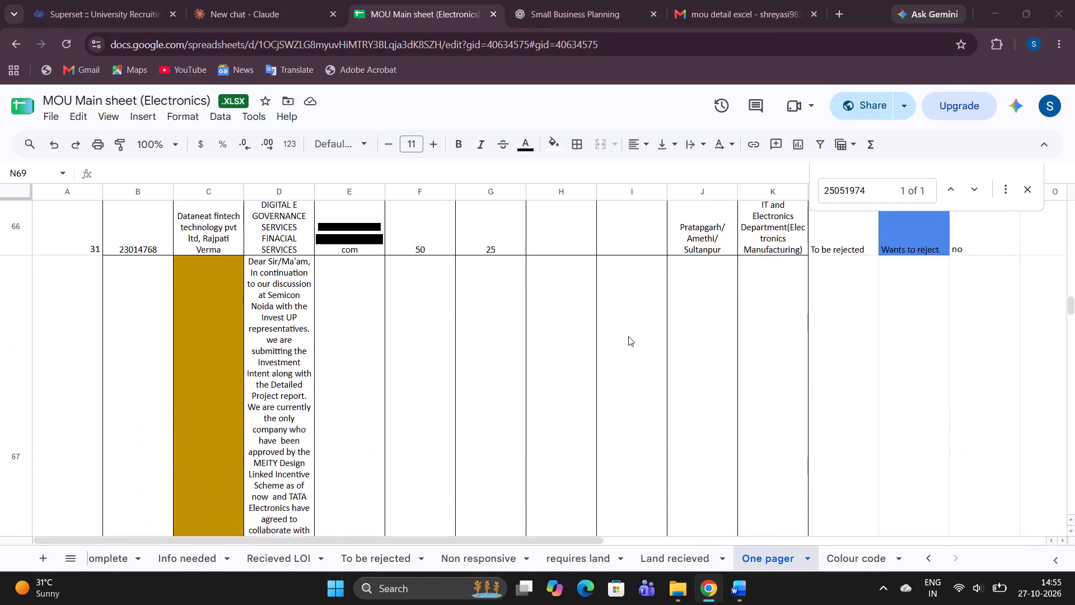
{"action": "scroll", "coordinate": [628, 336], "scroll_direction": "up", "scroll_amount": 9}
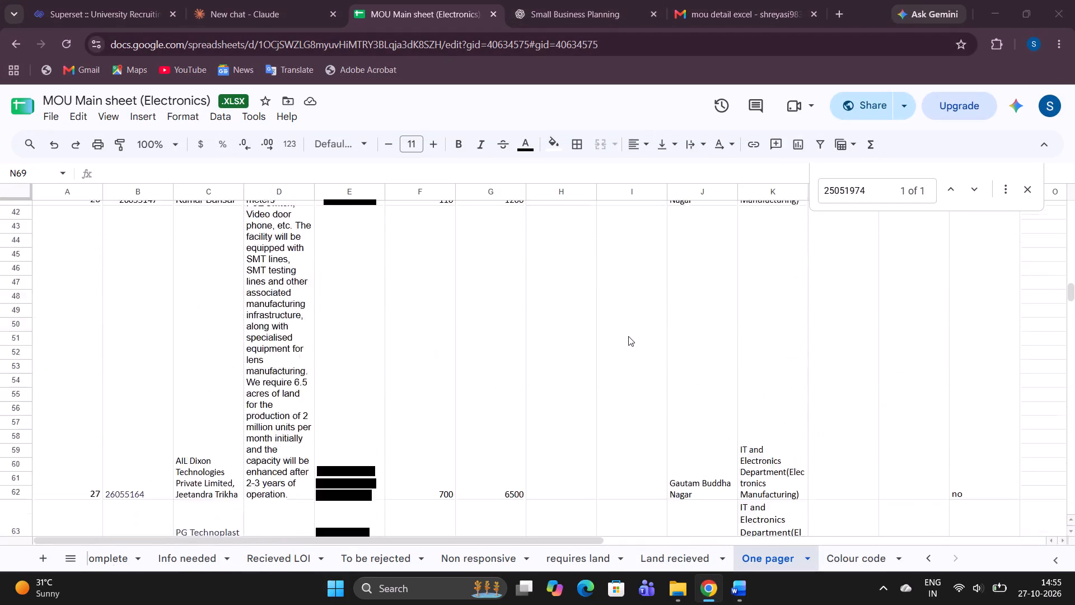
{"action": "scroll", "coordinate": [628, 336], "scroll_direction": "up", "scroll_amount": 15}
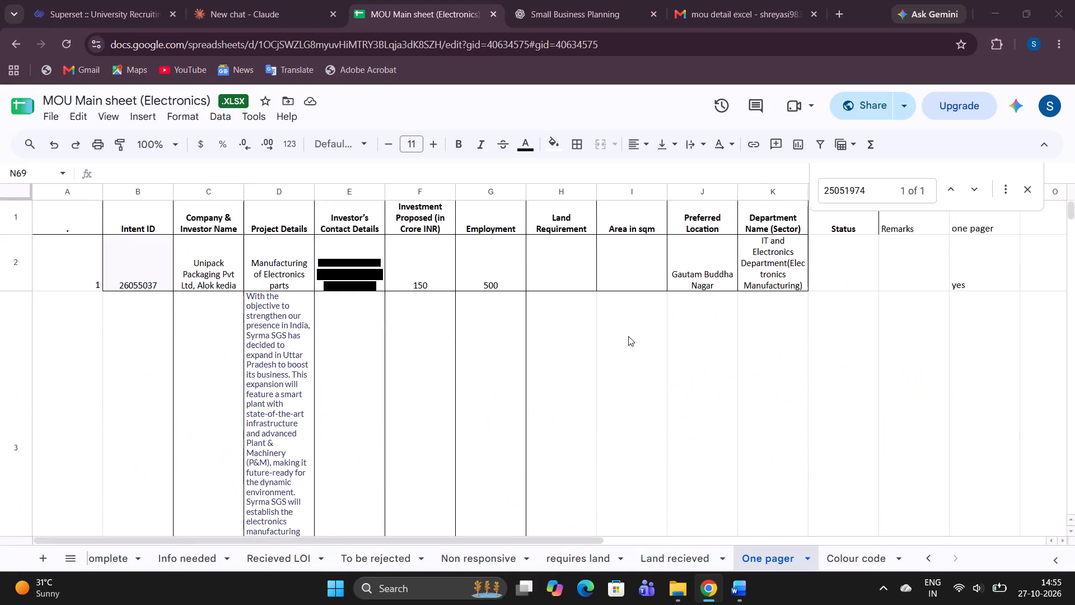
{"action": "scroll", "coordinate": [628, 336], "scroll_direction": "up", "scroll_amount": 2}
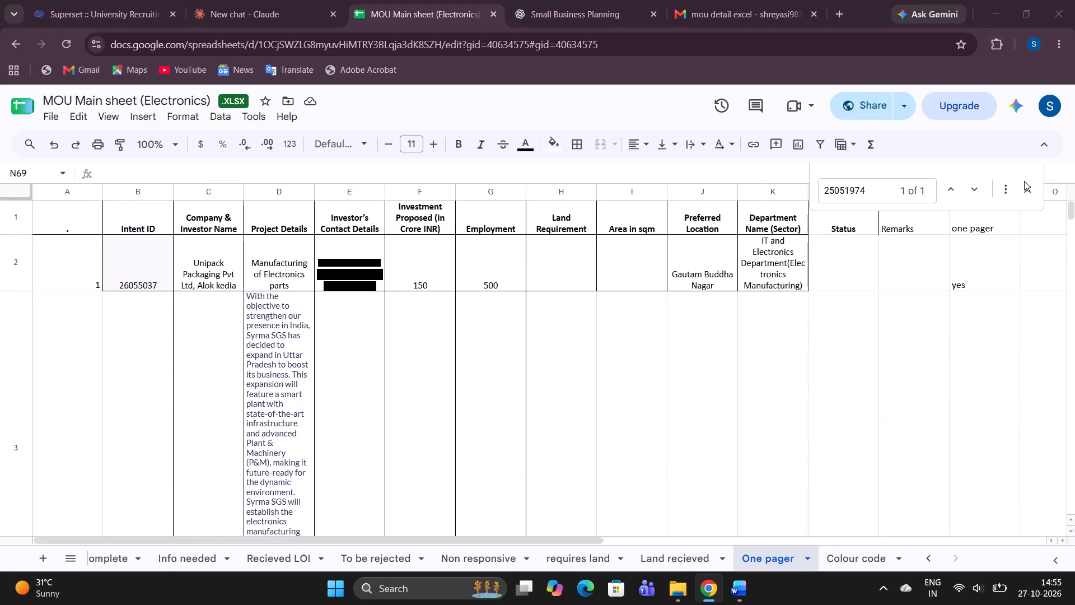
{"action": "left_click", "coordinate": [1024, 183]}
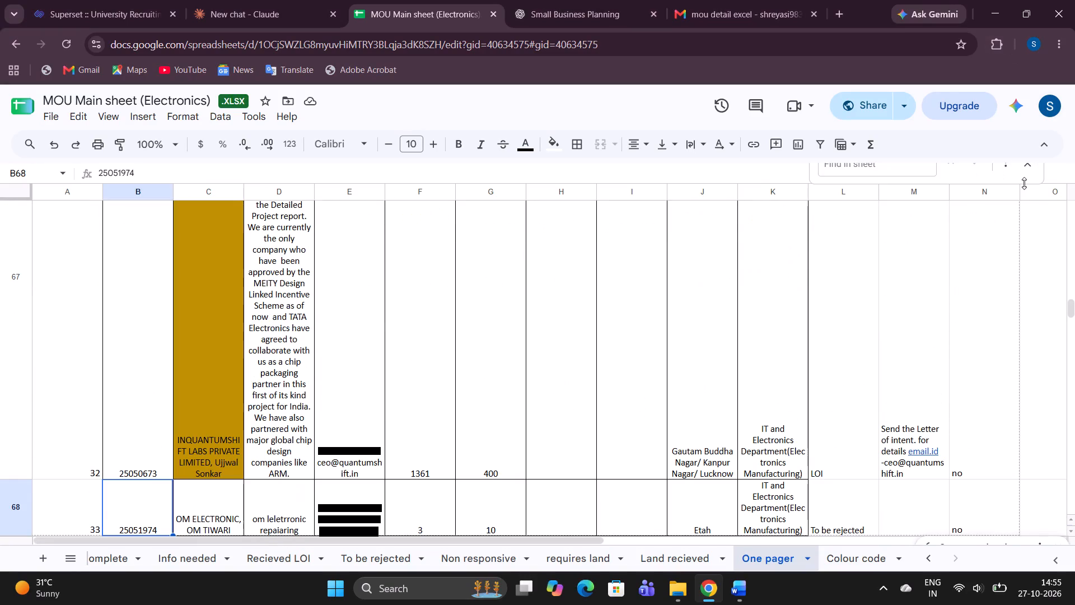
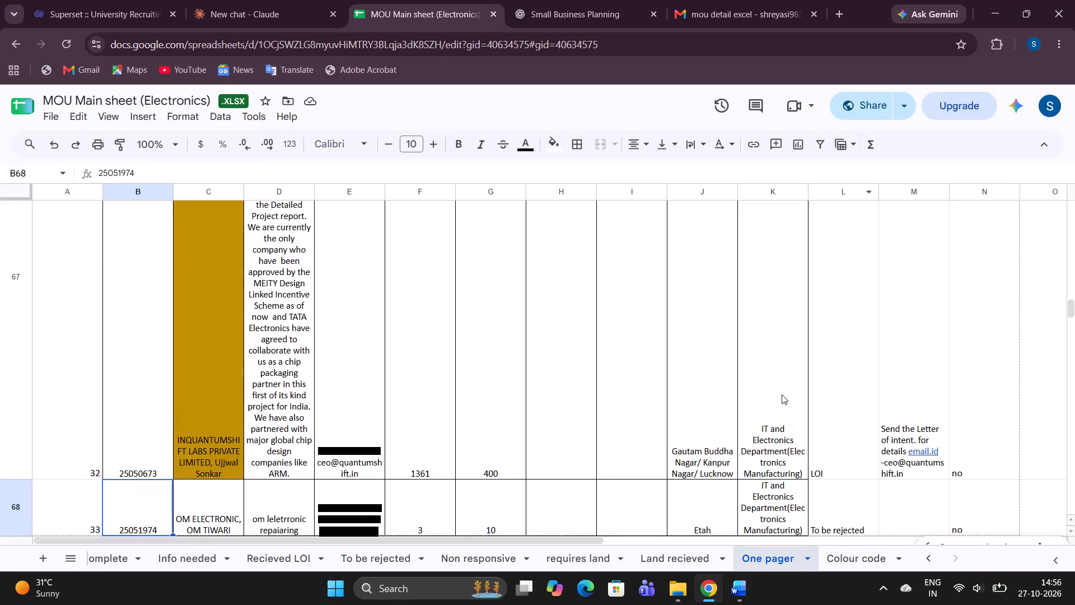
Make all the column headers in row 1 bold, from column A through the one pager column N.
{"action": "scroll", "coordinate": [589, 369], "scroll_direction": "up", "scroll_amount": 16}
{"action": "scroll", "coordinate": [589, 369], "scroll_direction": "up", "scroll_amount": 12}
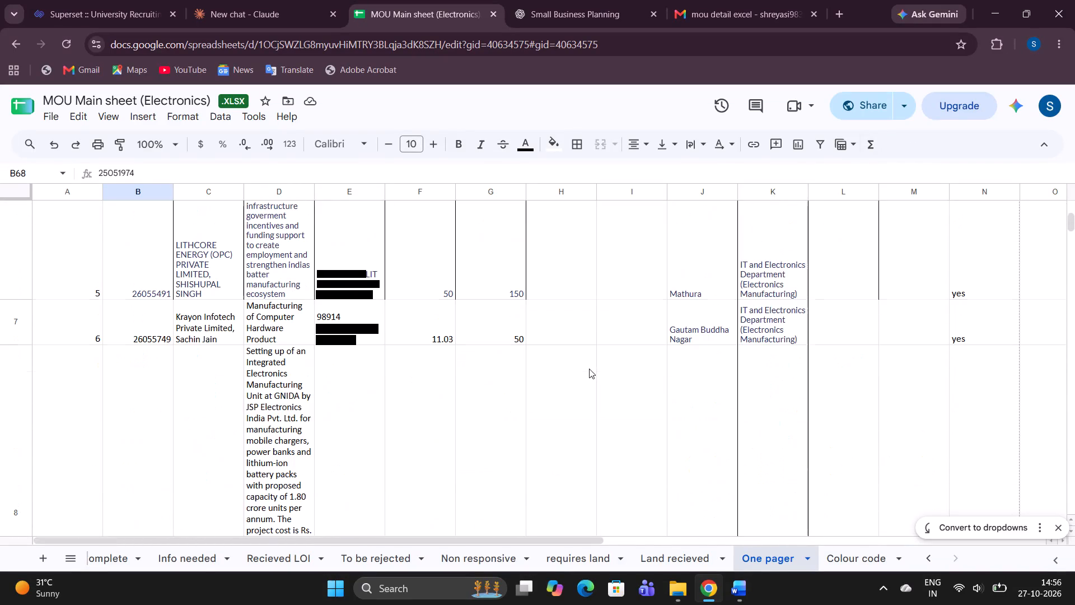
{"action": "scroll", "coordinate": [589, 369], "scroll_direction": "up", "scroll_amount": 5}
{"action": "scroll", "coordinate": [589, 369], "scroll_direction": "up", "scroll_amount": 20}
{"action": "scroll", "coordinate": [589, 369], "scroll_direction": "up", "scroll_amount": 19}
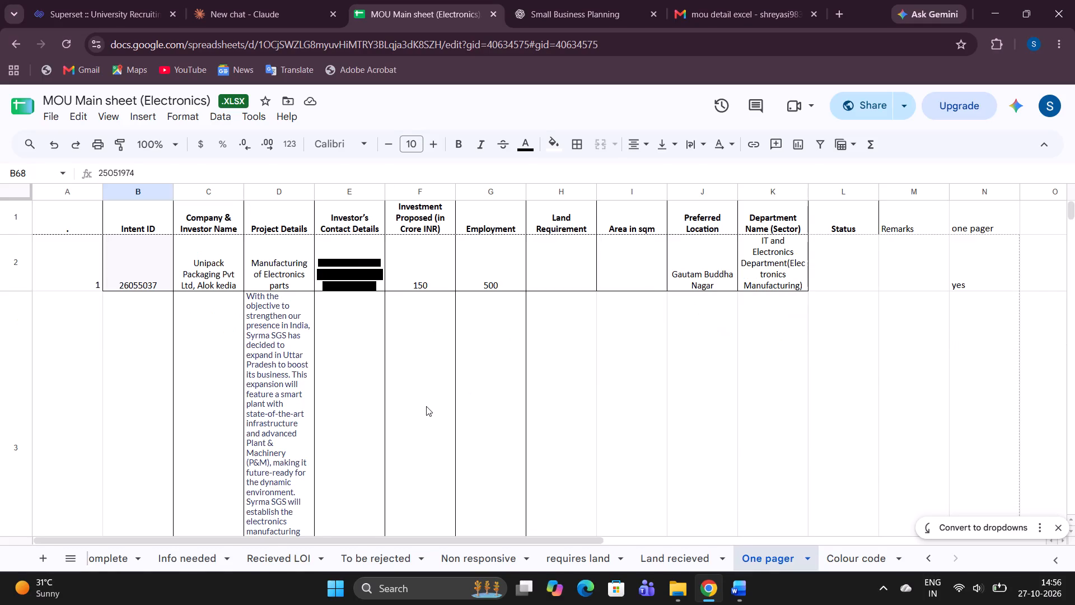
{"action": "scroll", "coordinate": [427, 408], "scroll_direction": "down", "scroll_amount": 3}
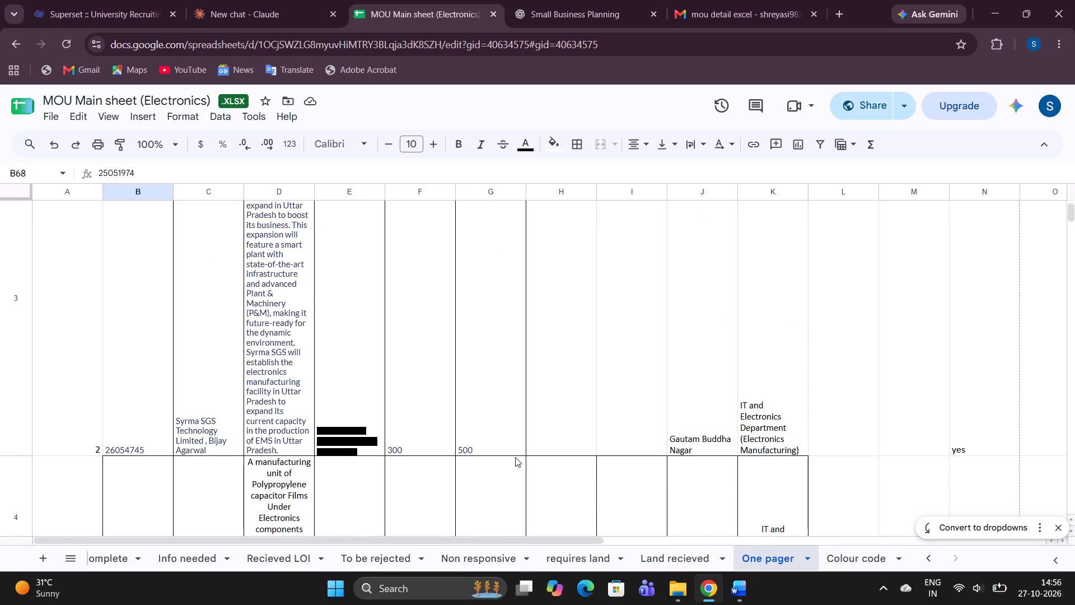
{"action": "scroll", "coordinate": [515, 457], "scroll_direction": "up", "scroll_amount": 6}
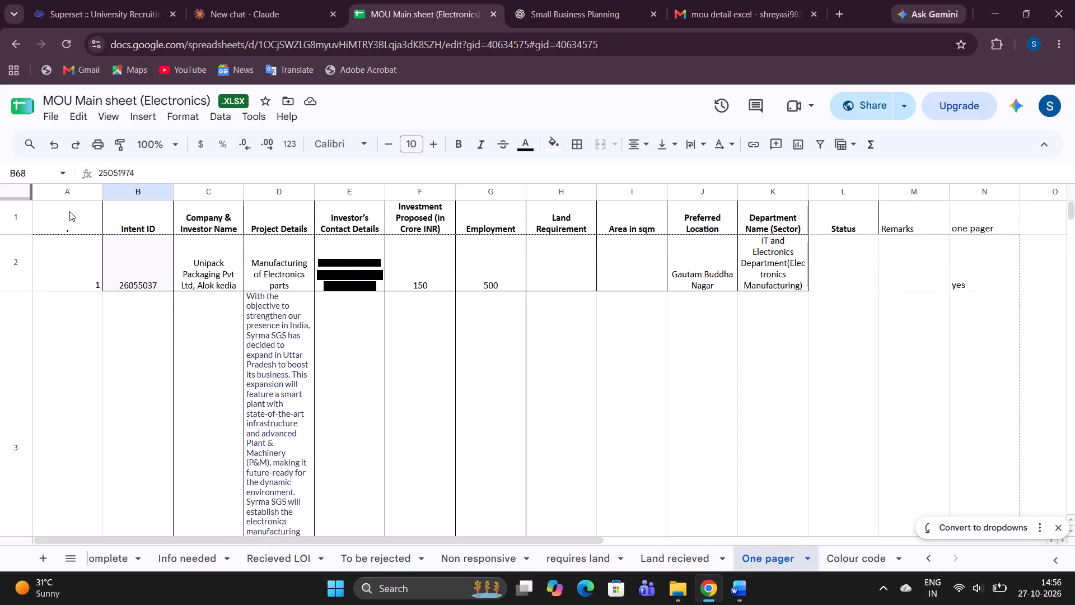
{"action": "left_click_drag", "start_coordinate": [69, 211], "coordinate": [798, 189]}
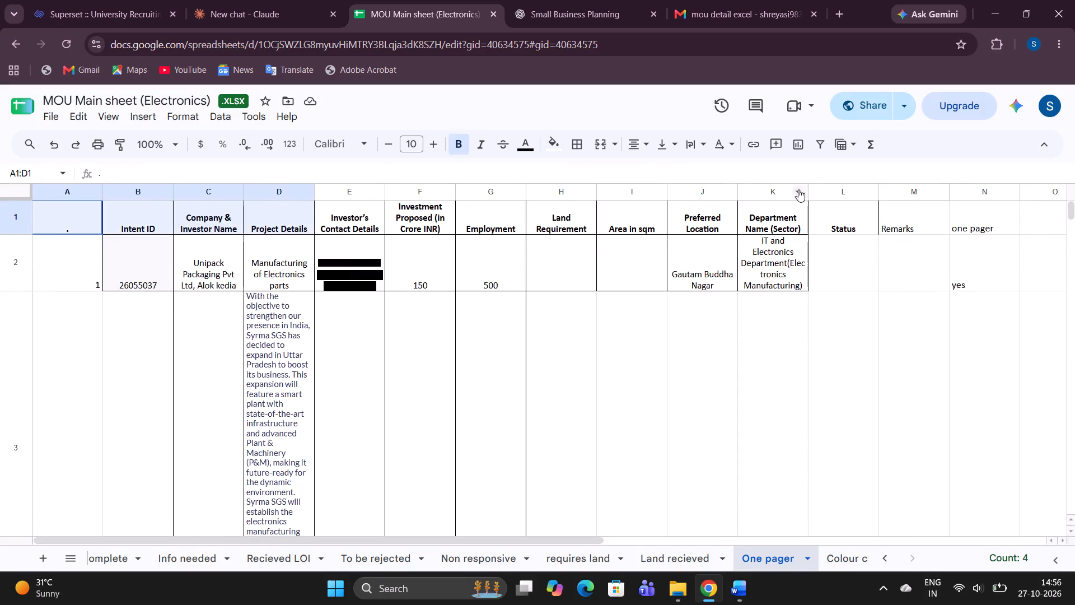
{"action": "left_click_drag", "start_coordinate": [798, 189], "coordinate": [952, 217]}
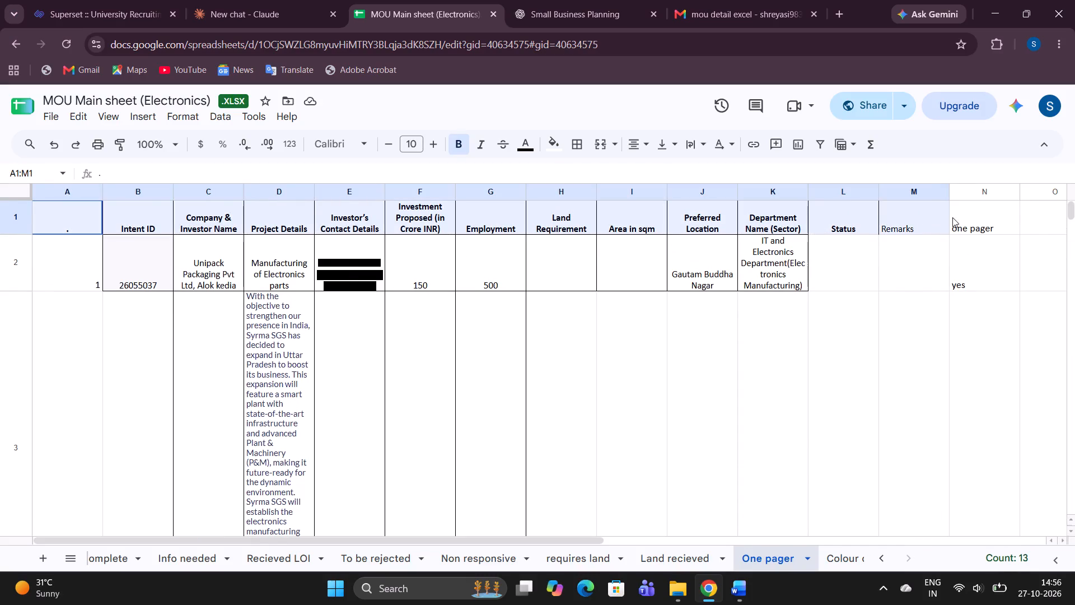
{"action": "left_click_drag", "start_coordinate": [952, 217], "coordinate": [970, 225]}
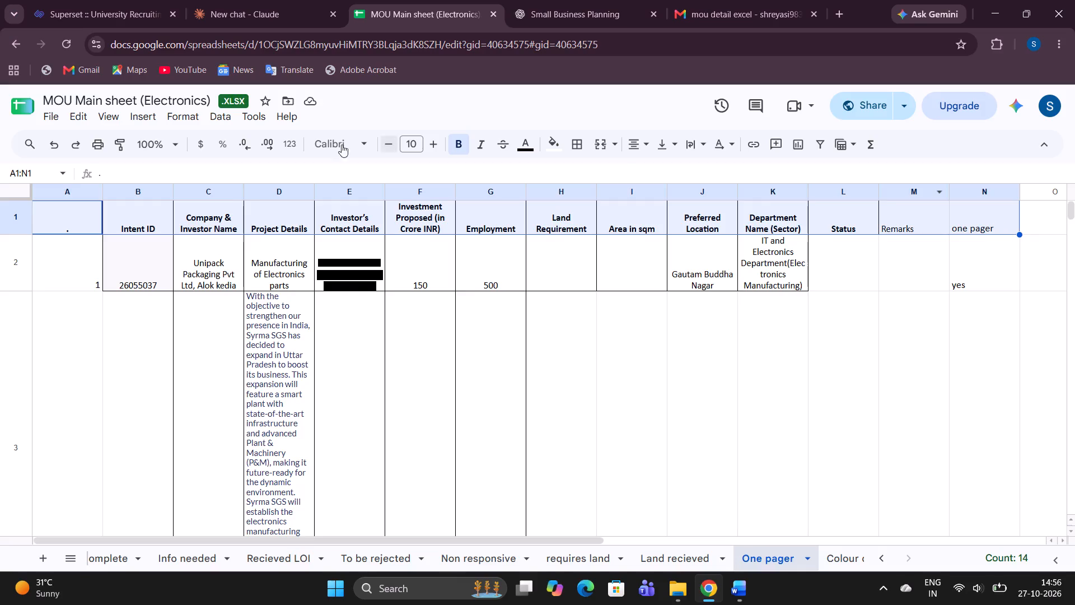
{"action": "left_click", "coordinate": [457, 143]}
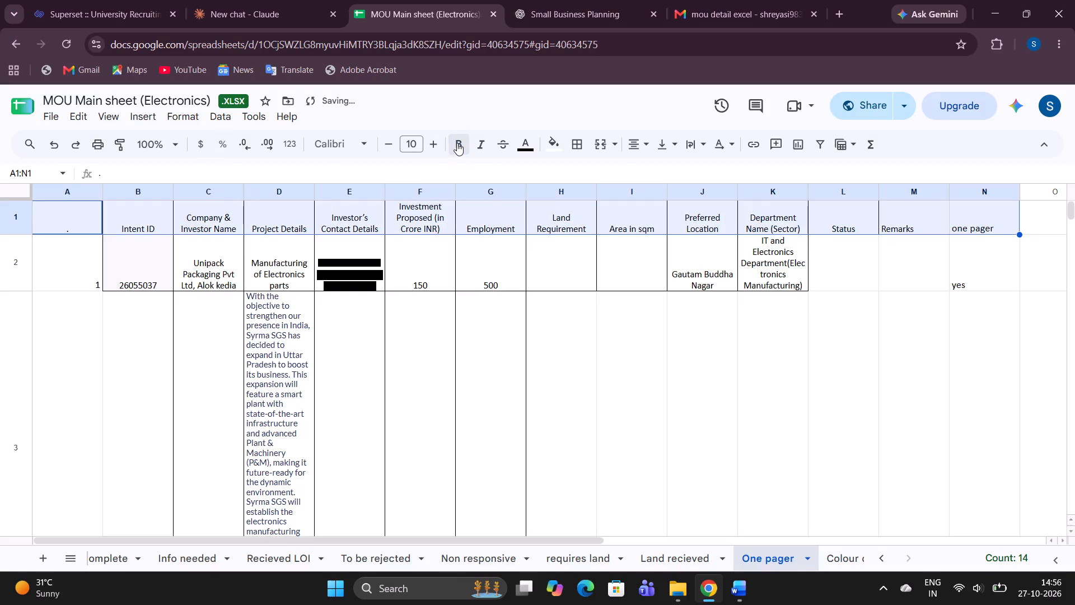
{"action": "left_click", "coordinate": [457, 143]}
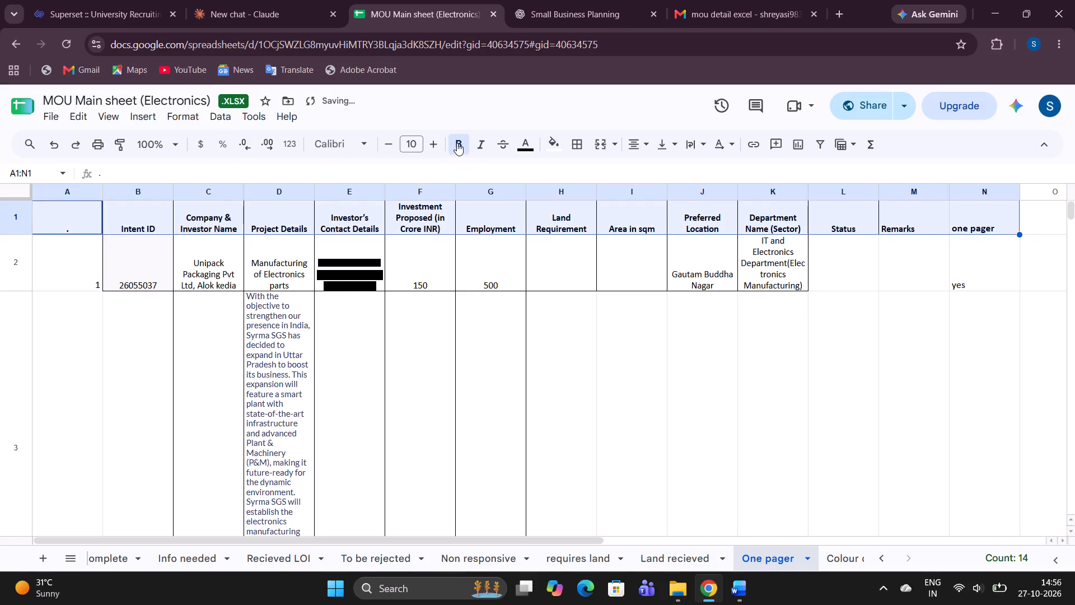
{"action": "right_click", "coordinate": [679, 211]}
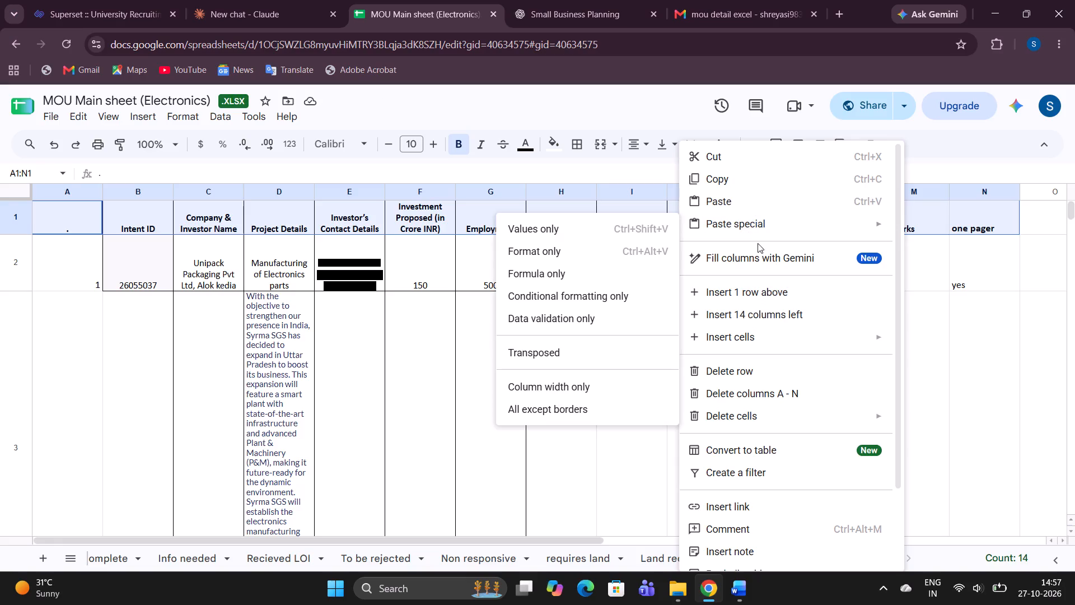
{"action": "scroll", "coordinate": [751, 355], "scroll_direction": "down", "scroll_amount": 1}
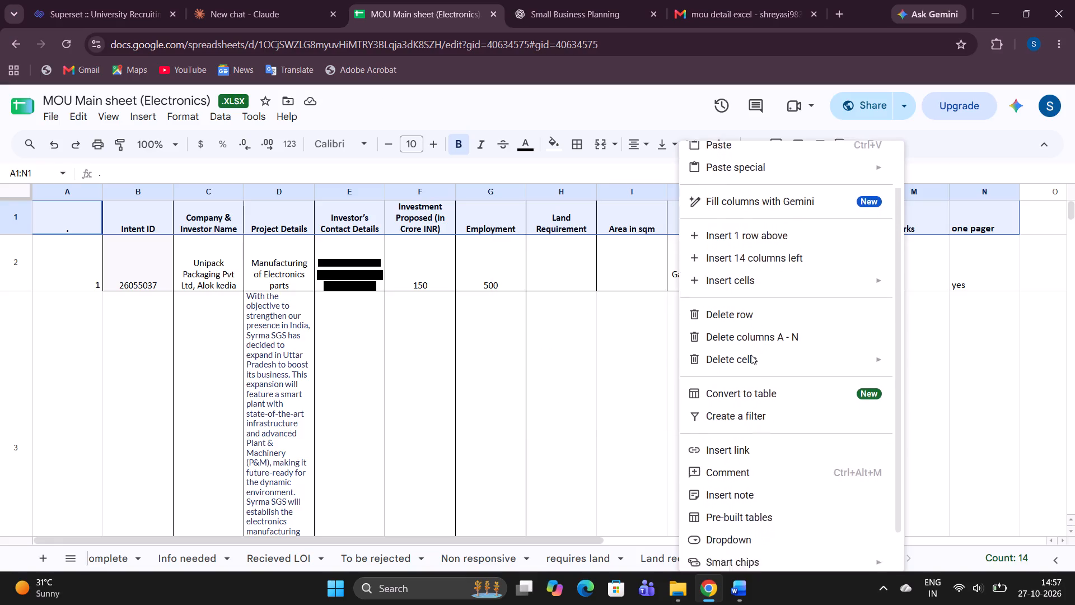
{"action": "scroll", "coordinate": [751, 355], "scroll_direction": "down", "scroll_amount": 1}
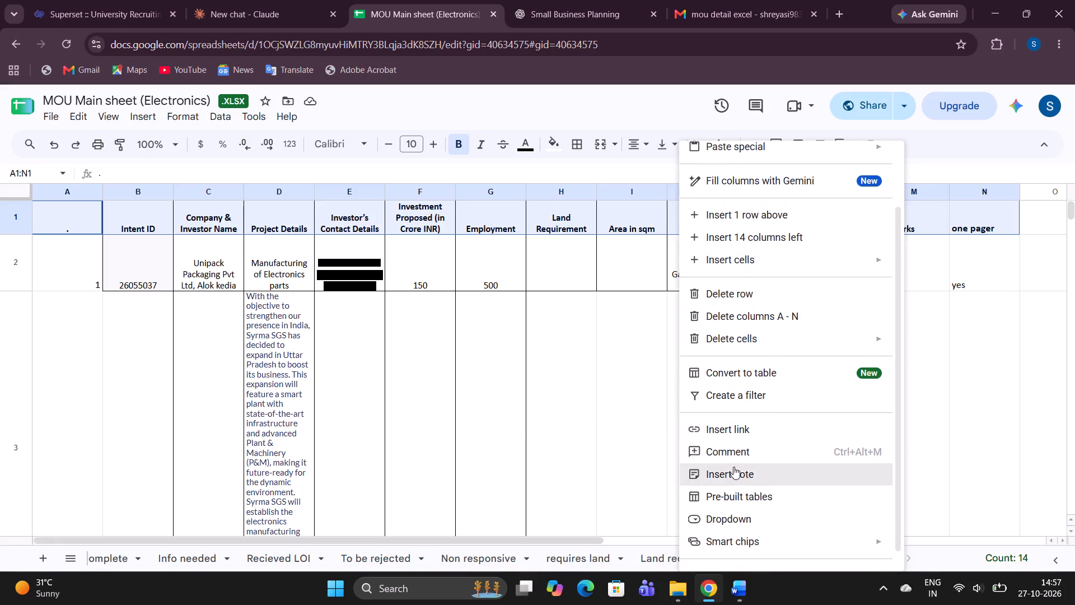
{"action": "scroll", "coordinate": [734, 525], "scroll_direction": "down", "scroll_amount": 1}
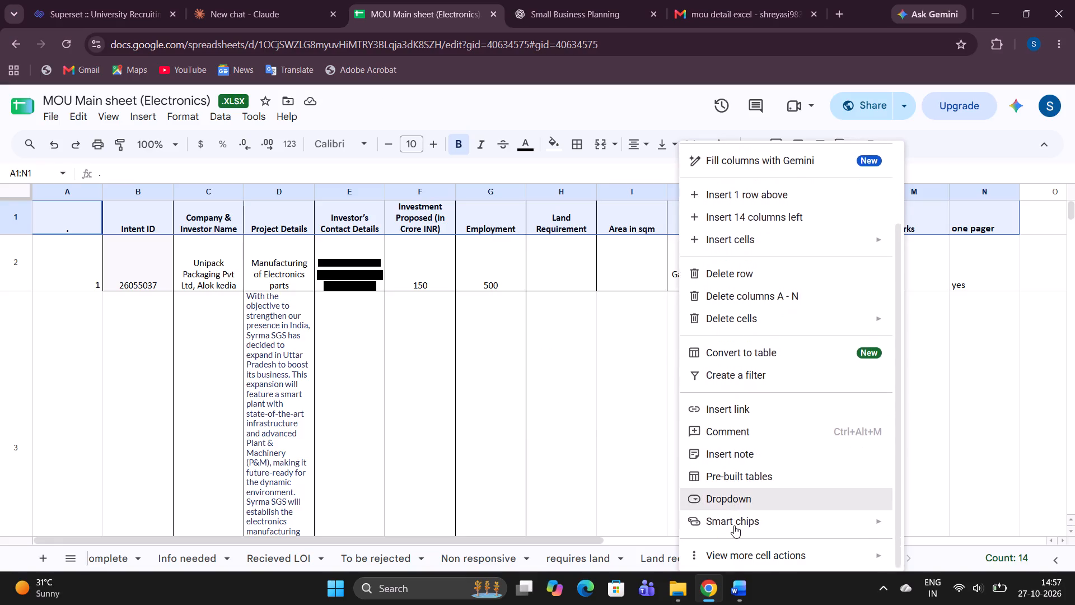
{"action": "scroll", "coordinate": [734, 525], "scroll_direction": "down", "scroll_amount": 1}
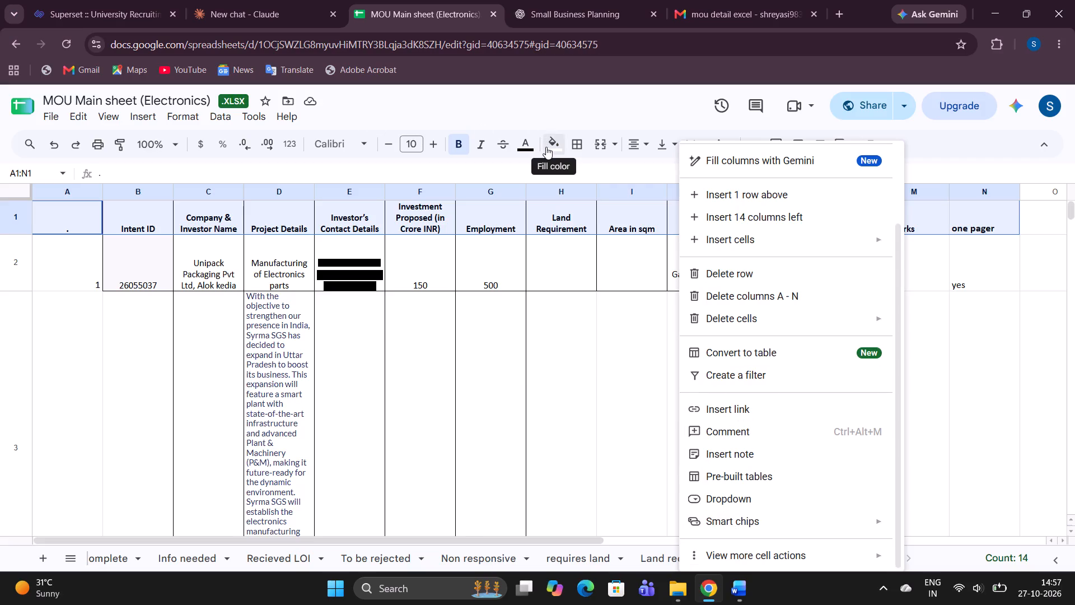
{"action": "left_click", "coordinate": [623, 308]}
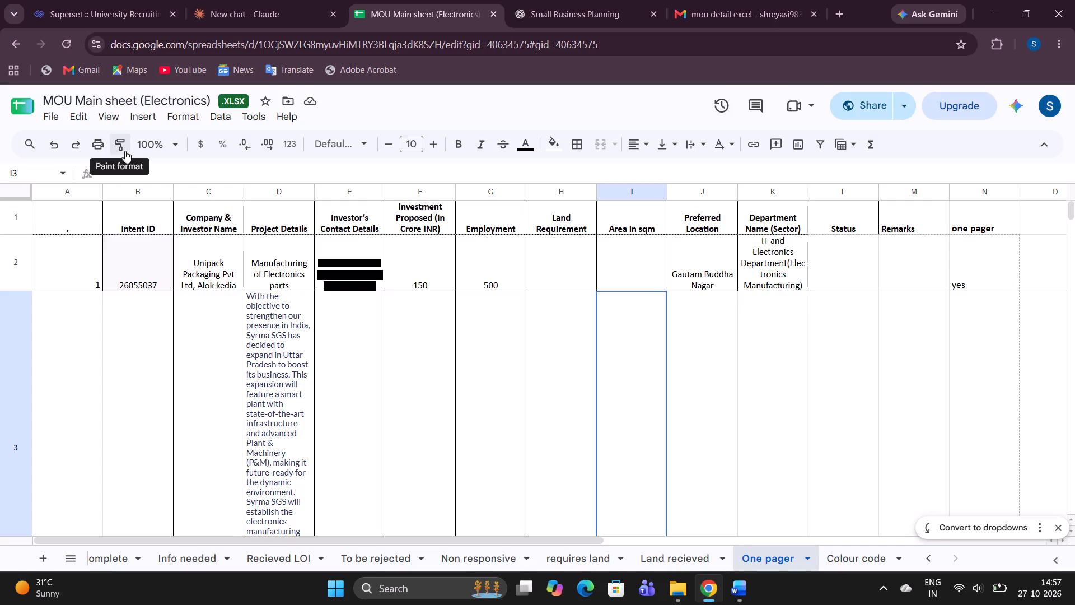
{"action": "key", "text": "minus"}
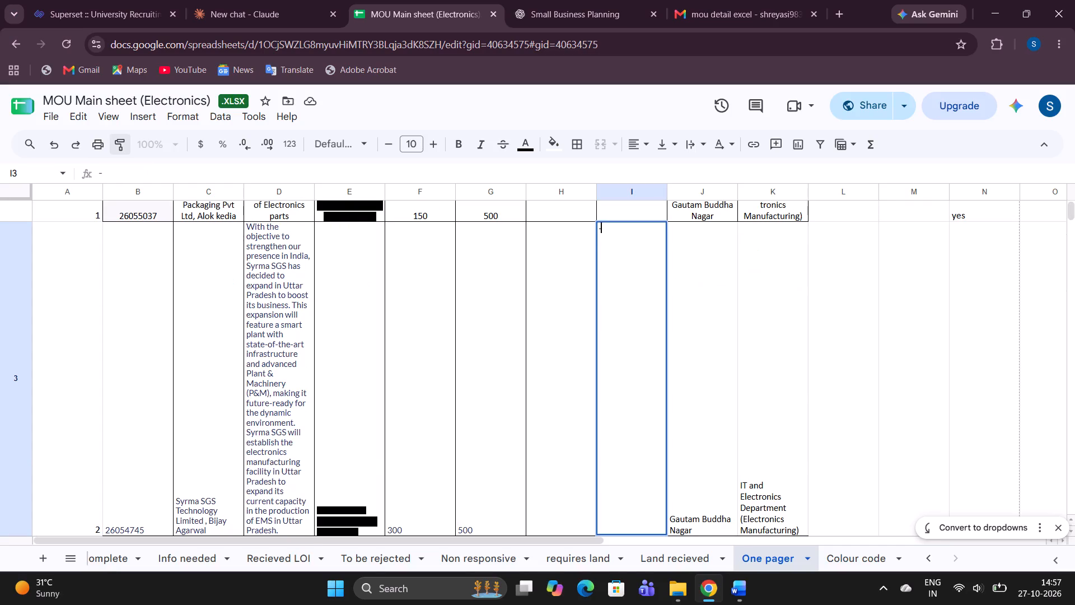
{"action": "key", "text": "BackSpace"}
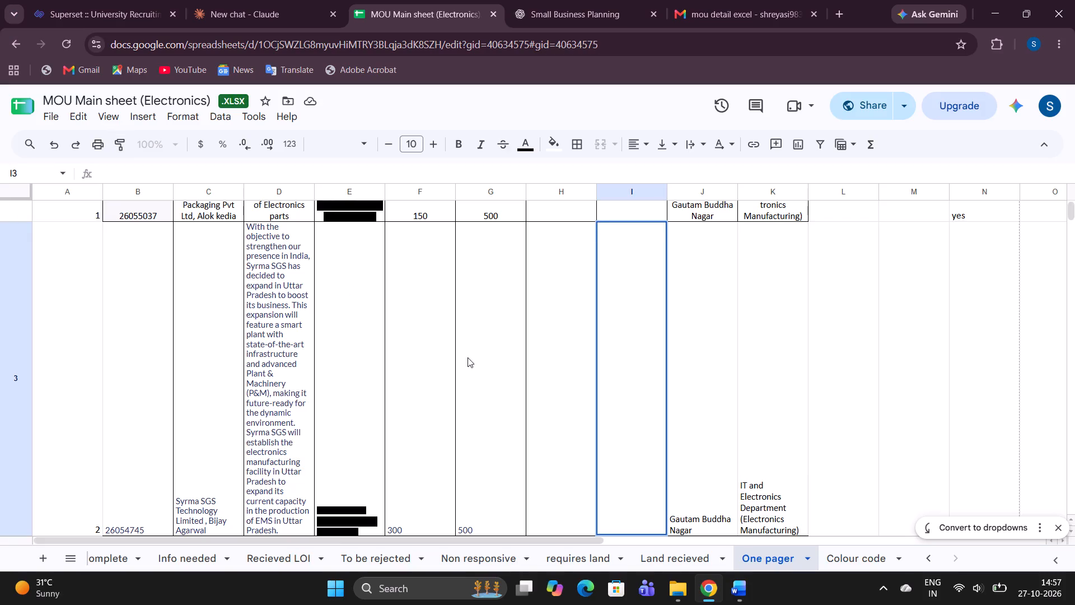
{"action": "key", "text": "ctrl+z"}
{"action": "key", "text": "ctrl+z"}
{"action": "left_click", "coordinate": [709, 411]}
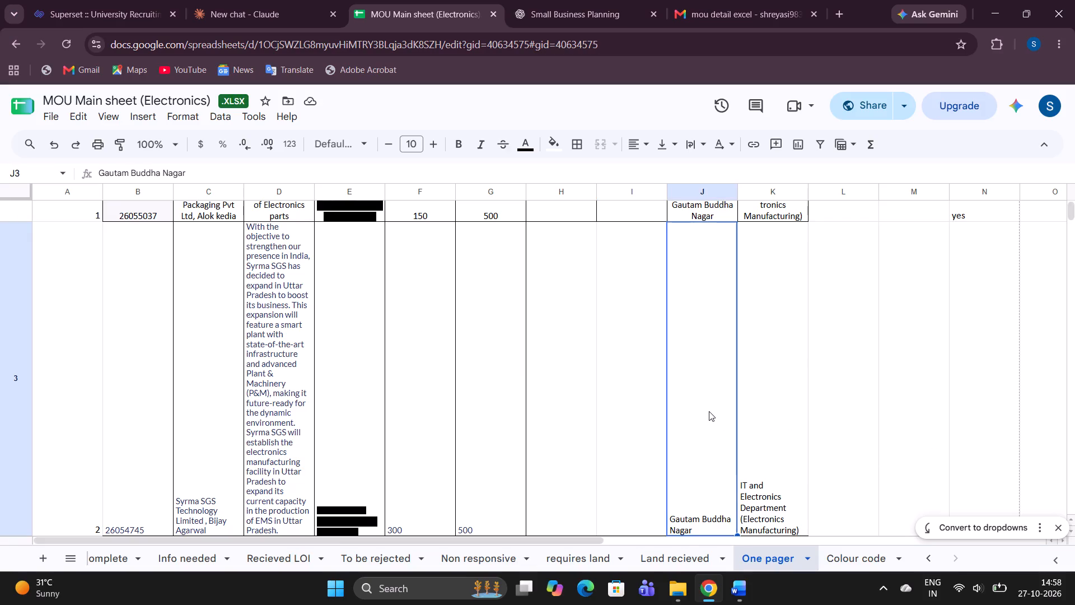
Look through the MOU entries from row 3 down to about row 67 and back up to row 20, checking status and one-pager columns.
{"action": "scroll", "coordinate": [711, 518], "scroll_direction": "down", "scroll_amount": 17}
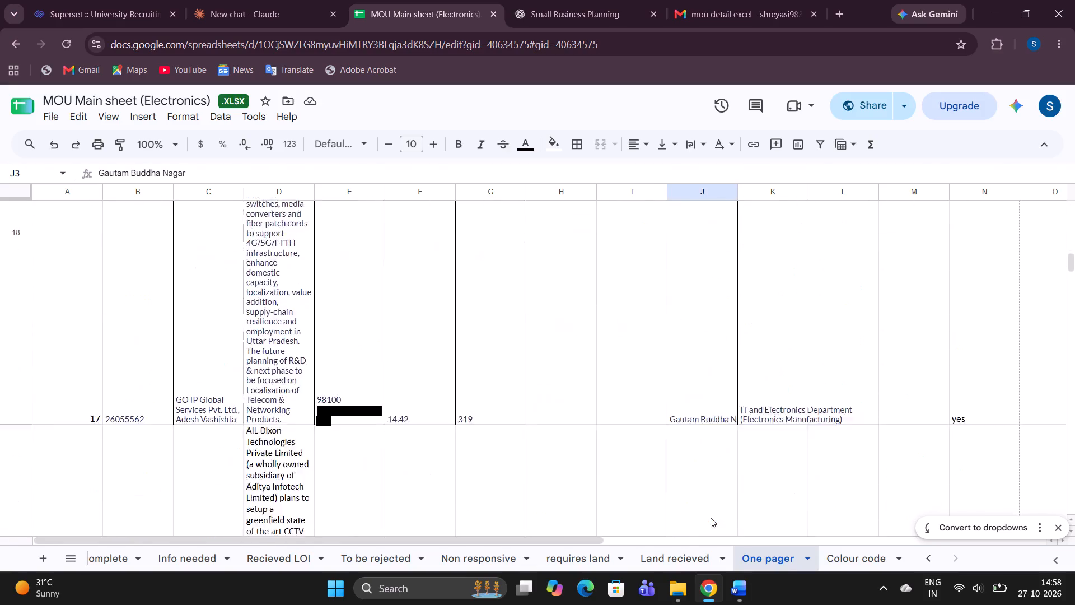
{"action": "scroll", "coordinate": [711, 518], "scroll_direction": "down", "scroll_amount": 16}
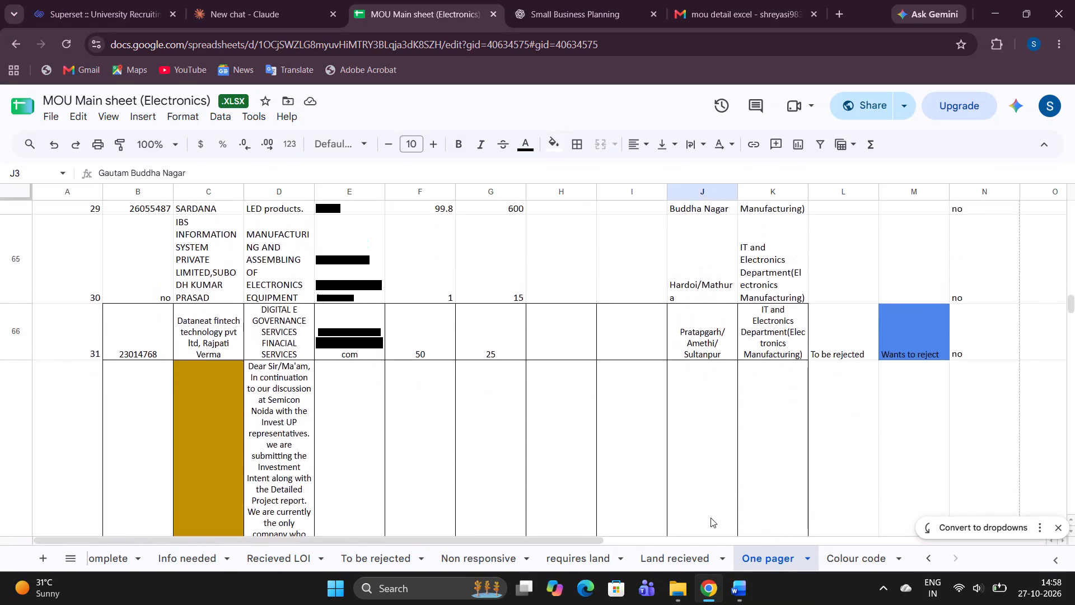
{"action": "scroll", "coordinate": [711, 518], "scroll_direction": "down", "scroll_amount": 1}
{"action": "scroll", "coordinate": [711, 518], "scroll_direction": "up", "scroll_amount": 7}
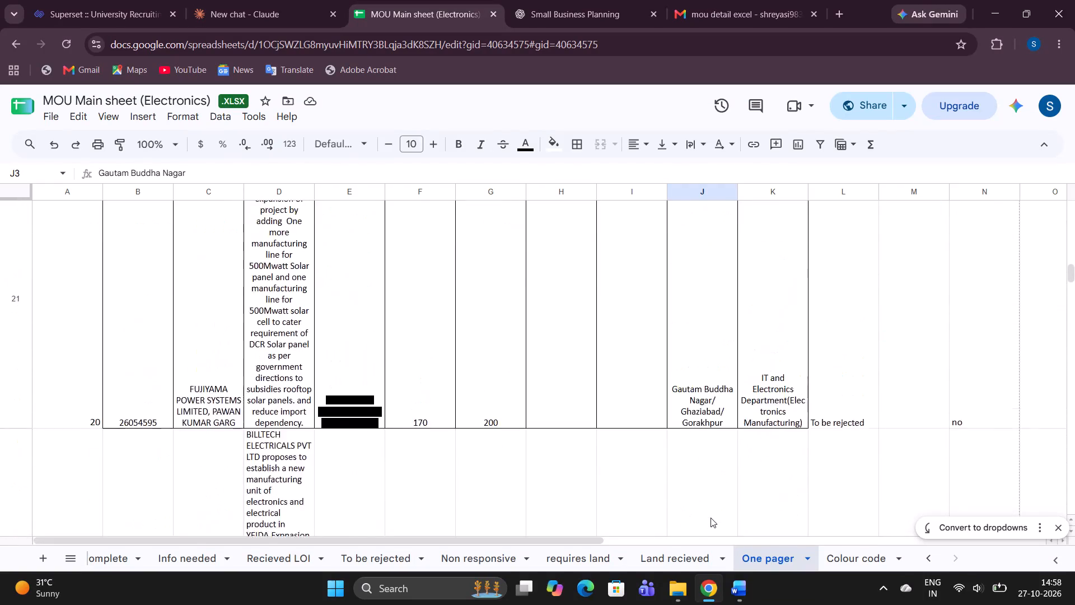
{"action": "scroll", "coordinate": [711, 518], "scroll_direction": "up", "scroll_amount": 1}
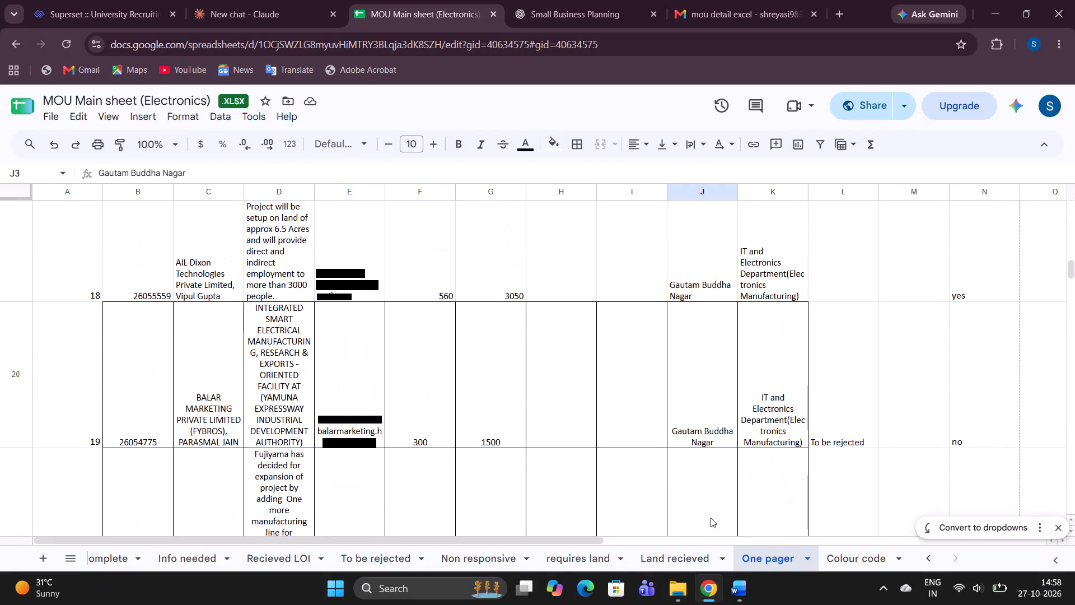
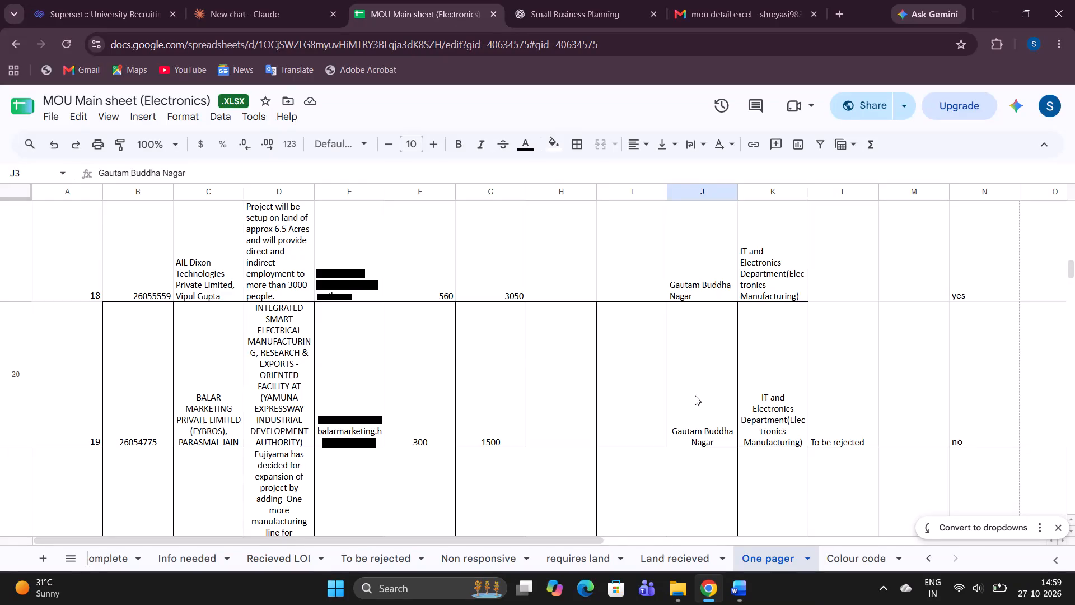
Continue reviewing the MOU entries upward from row 20 into row 19, checking their status and one-pager columns.
{"action": "scroll", "coordinate": [695, 395], "scroll_direction": "up", "scroll_amount": 1}
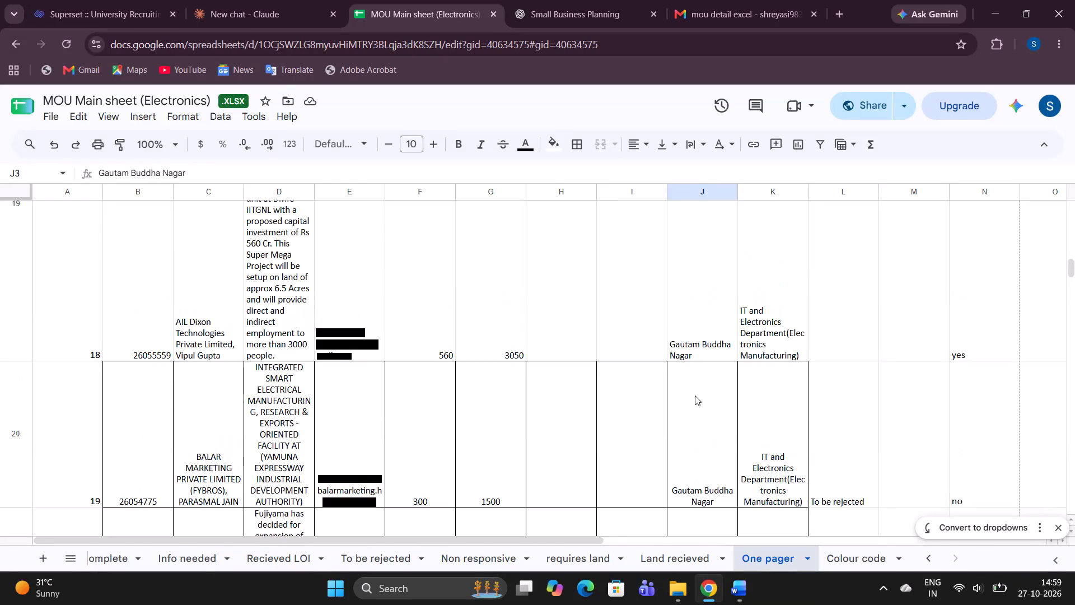
{"action": "scroll", "coordinate": [695, 395], "scroll_direction": "up", "scroll_amount": 2}
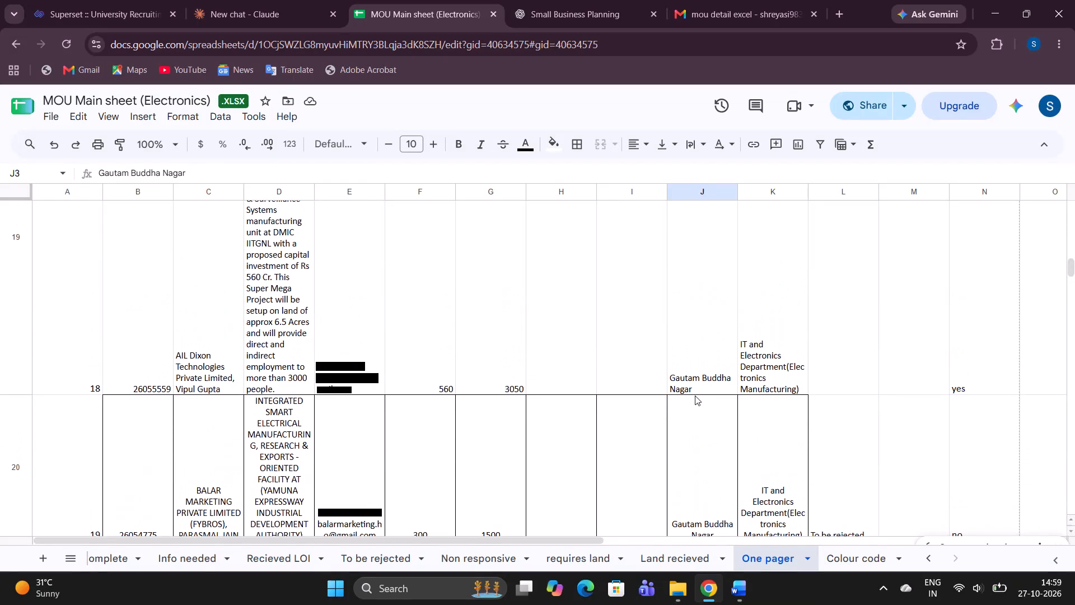
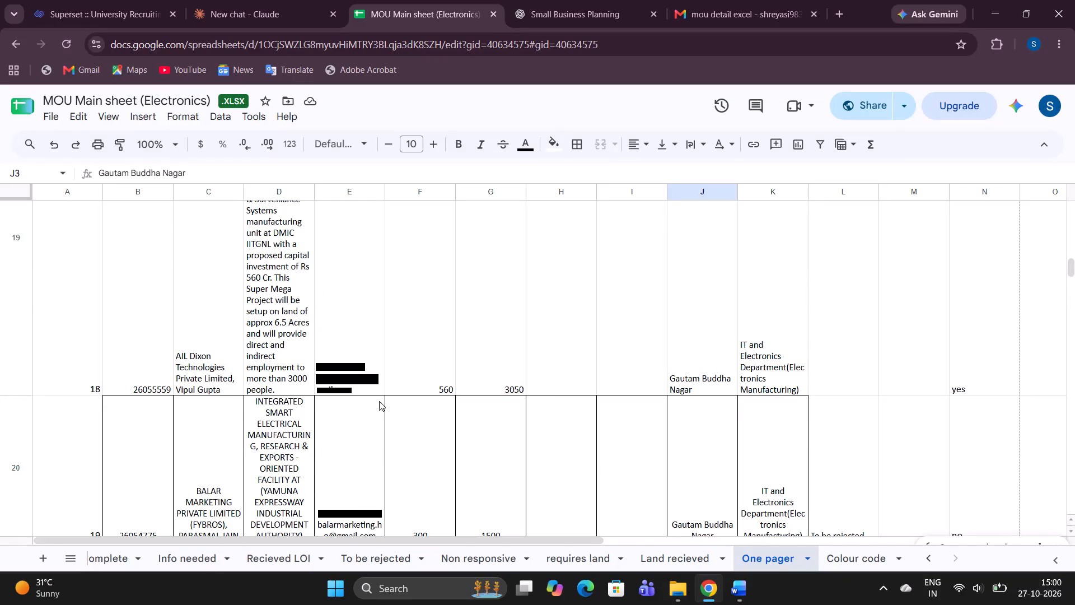
Dismiss the suggestion to convert cells to dropdowns in the One pager sheet.
{"action": "scroll", "coordinate": [381, 453], "scroll_direction": "up", "scroll_amount": 1}
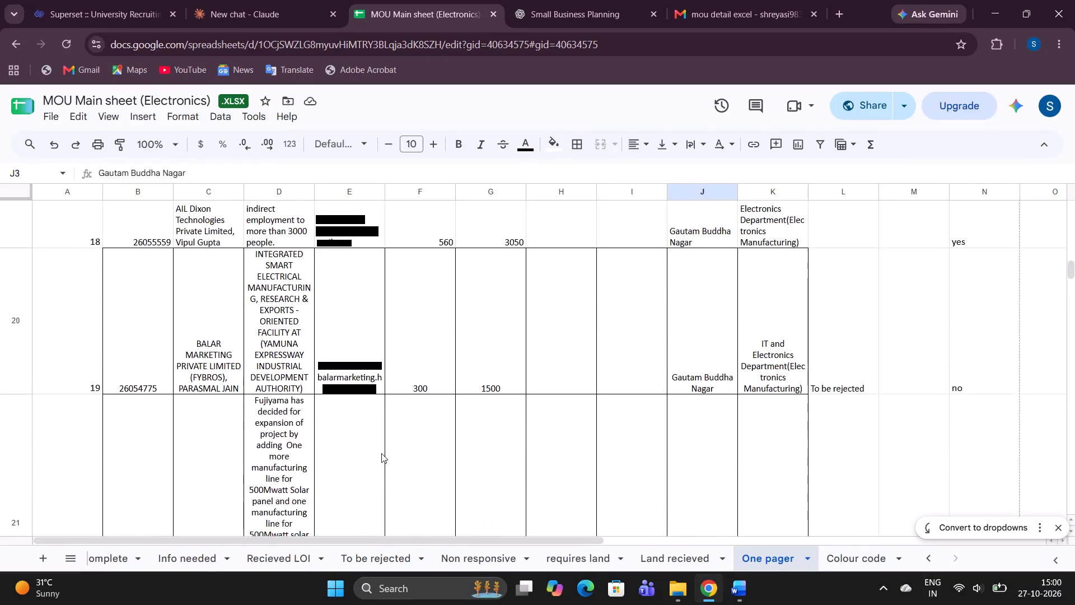
{"action": "scroll", "coordinate": [381, 453], "scroll_direction": "up", "scroll_amount": 13}
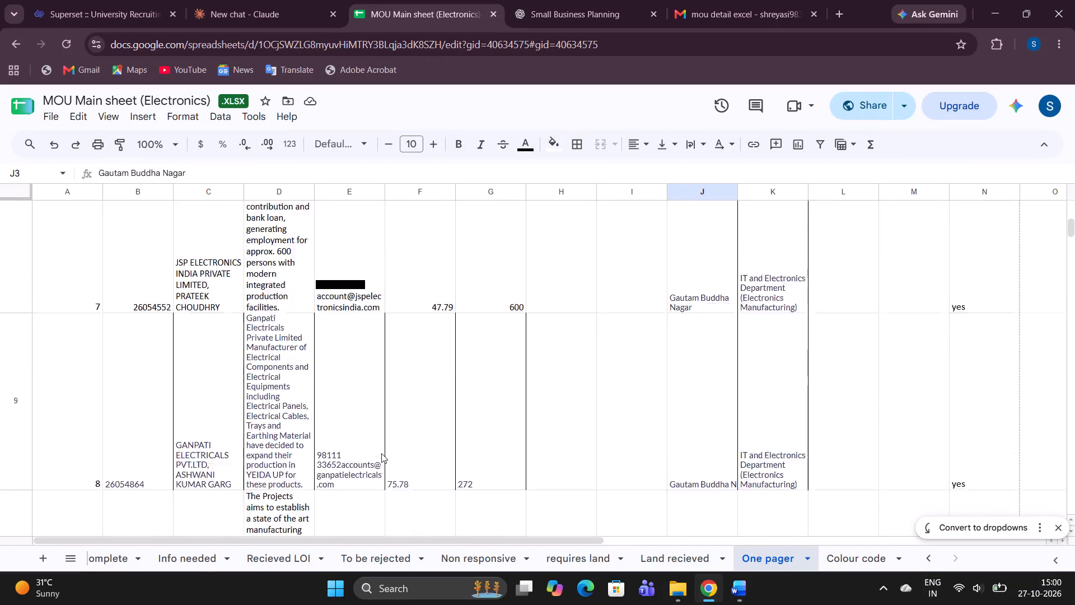
{"action": "scroll", "coordinate": [381, 453], "scroll_direction": "up", "scroll_amount": 7}
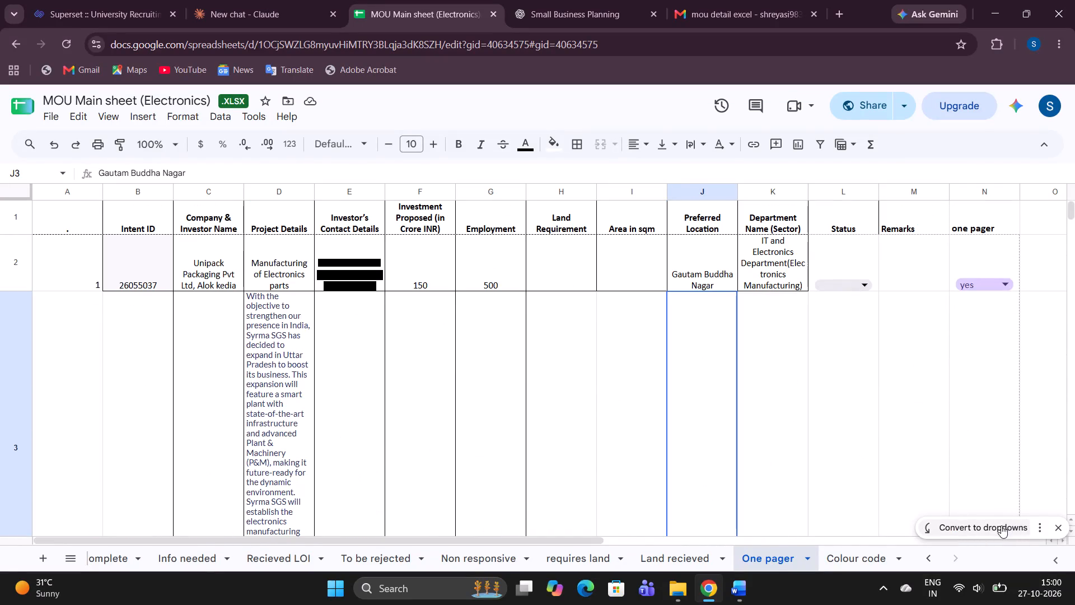
{"action": "left_click", "coordinate": [1057, 524]}
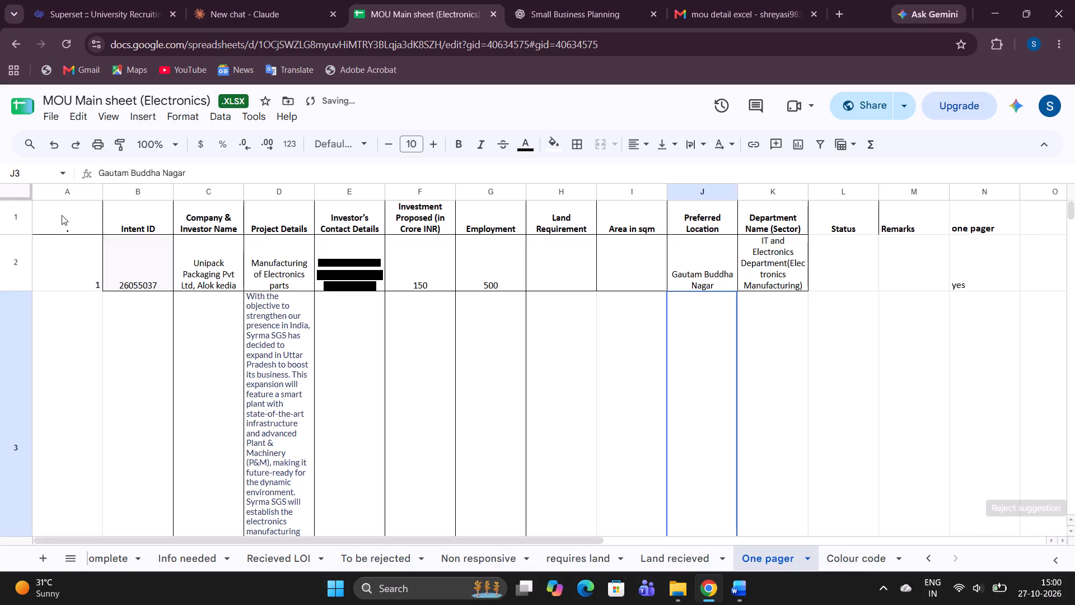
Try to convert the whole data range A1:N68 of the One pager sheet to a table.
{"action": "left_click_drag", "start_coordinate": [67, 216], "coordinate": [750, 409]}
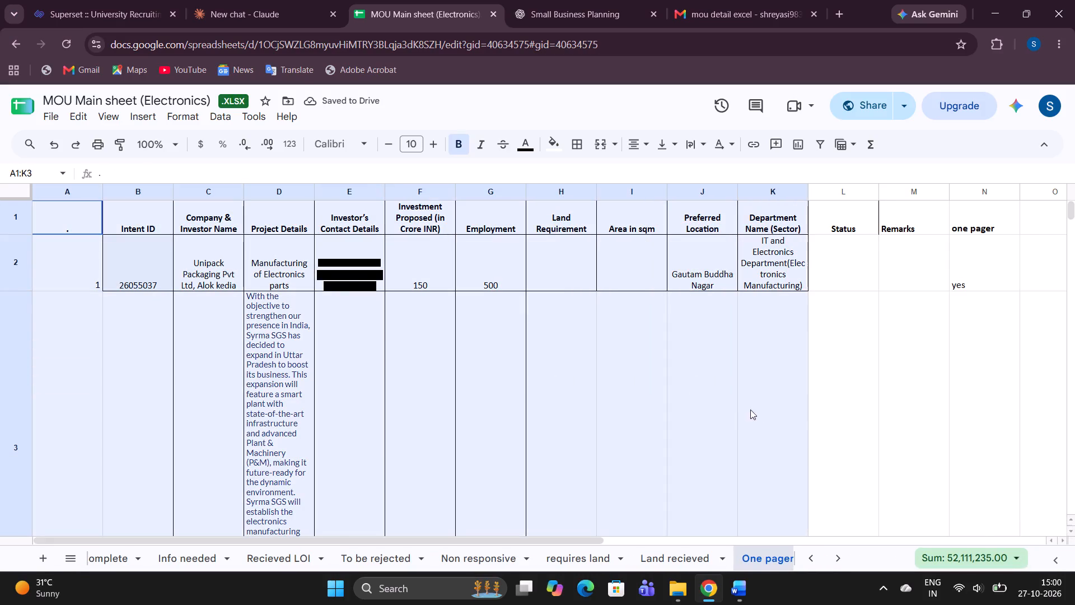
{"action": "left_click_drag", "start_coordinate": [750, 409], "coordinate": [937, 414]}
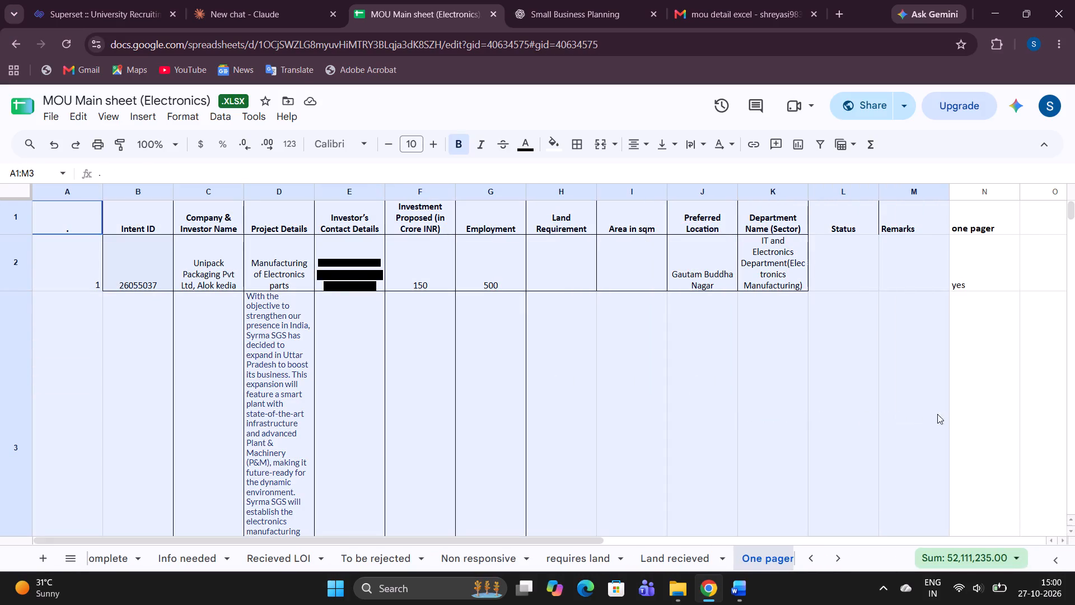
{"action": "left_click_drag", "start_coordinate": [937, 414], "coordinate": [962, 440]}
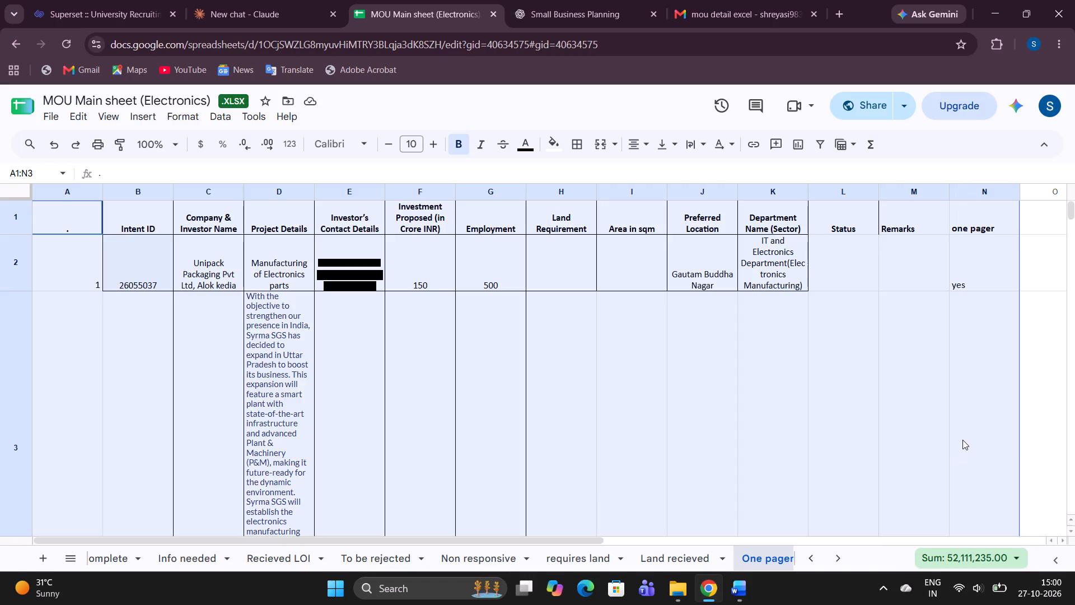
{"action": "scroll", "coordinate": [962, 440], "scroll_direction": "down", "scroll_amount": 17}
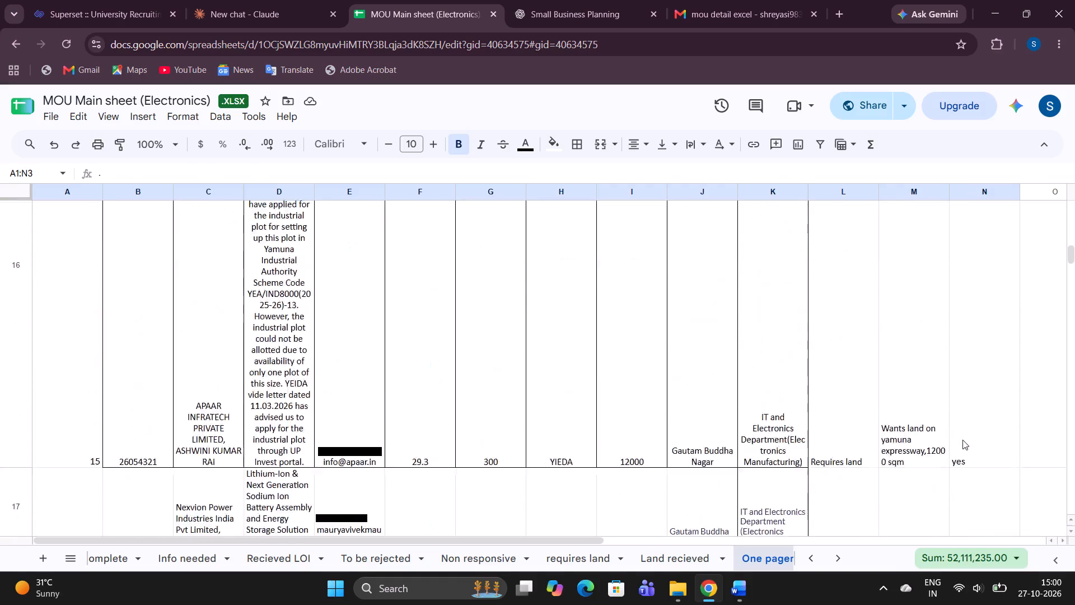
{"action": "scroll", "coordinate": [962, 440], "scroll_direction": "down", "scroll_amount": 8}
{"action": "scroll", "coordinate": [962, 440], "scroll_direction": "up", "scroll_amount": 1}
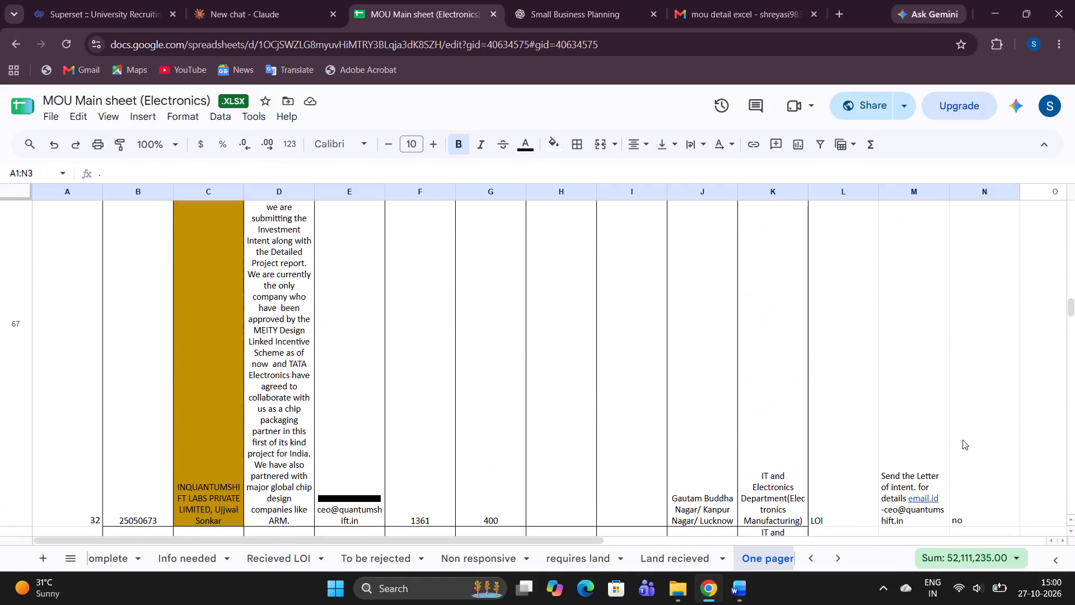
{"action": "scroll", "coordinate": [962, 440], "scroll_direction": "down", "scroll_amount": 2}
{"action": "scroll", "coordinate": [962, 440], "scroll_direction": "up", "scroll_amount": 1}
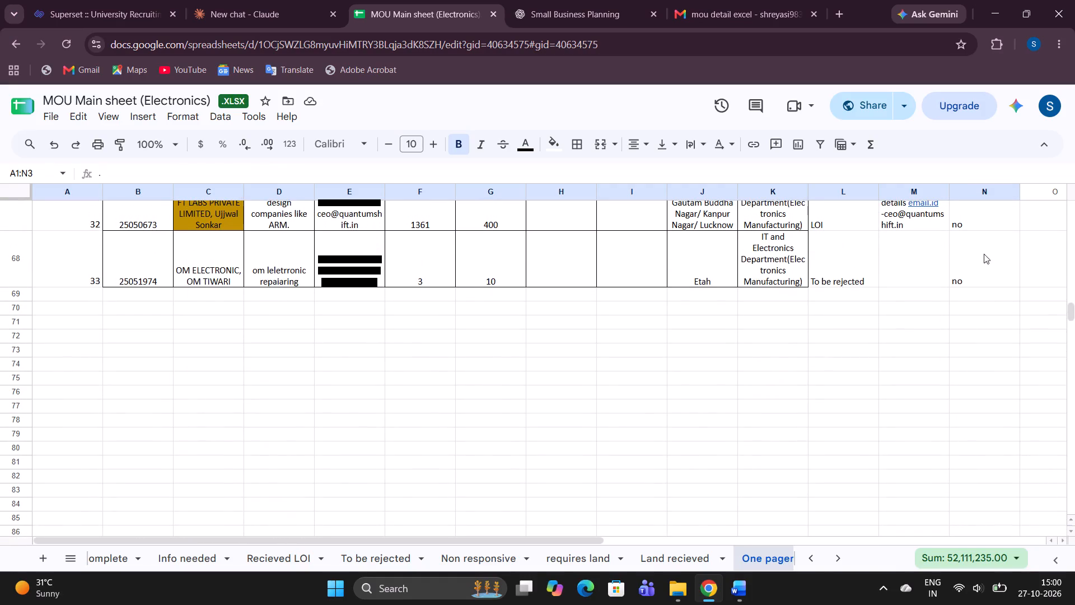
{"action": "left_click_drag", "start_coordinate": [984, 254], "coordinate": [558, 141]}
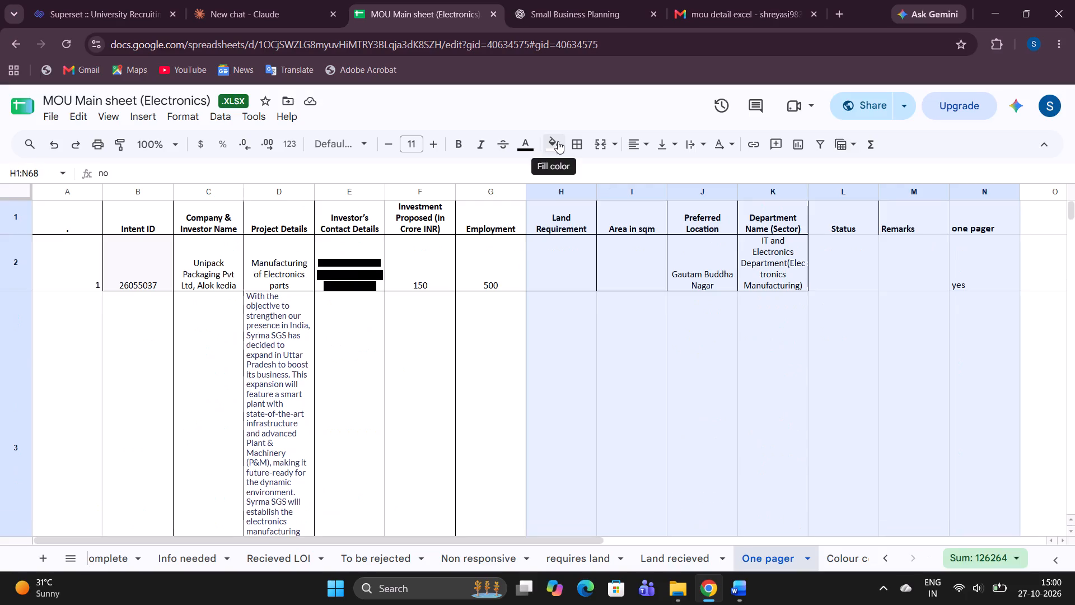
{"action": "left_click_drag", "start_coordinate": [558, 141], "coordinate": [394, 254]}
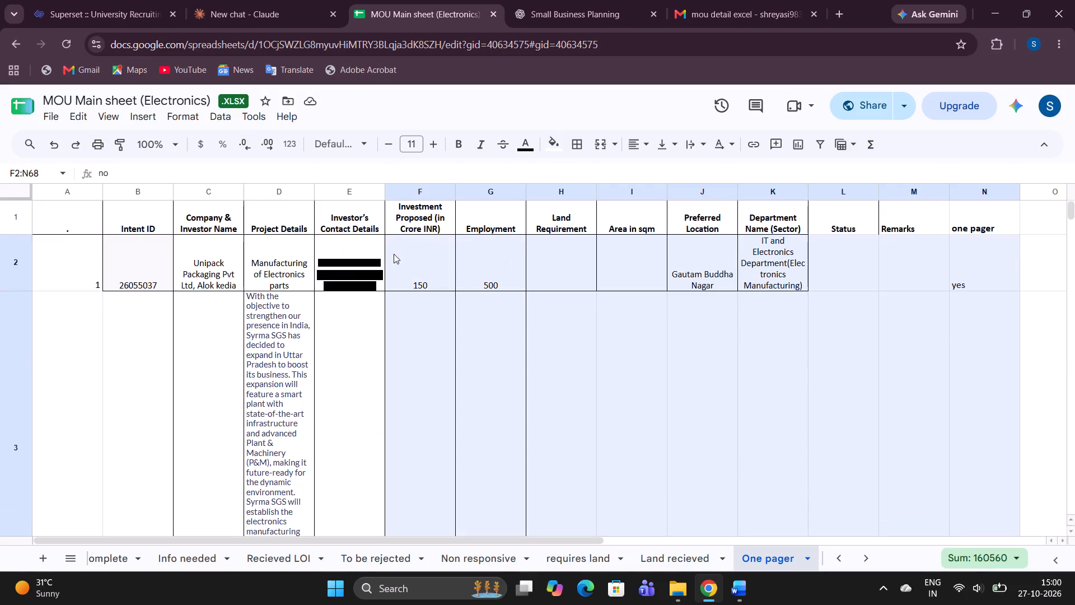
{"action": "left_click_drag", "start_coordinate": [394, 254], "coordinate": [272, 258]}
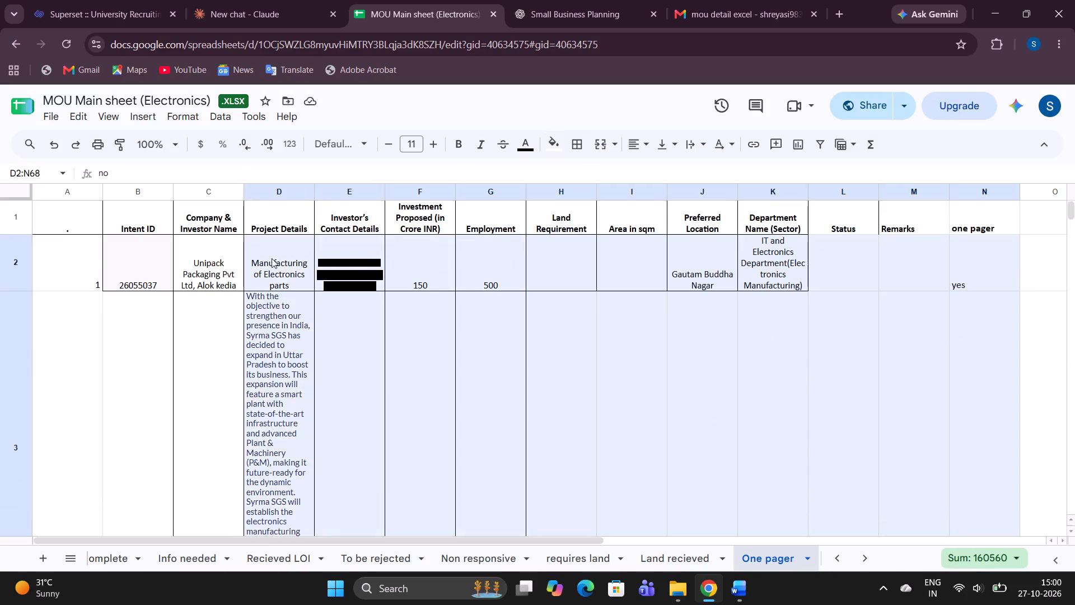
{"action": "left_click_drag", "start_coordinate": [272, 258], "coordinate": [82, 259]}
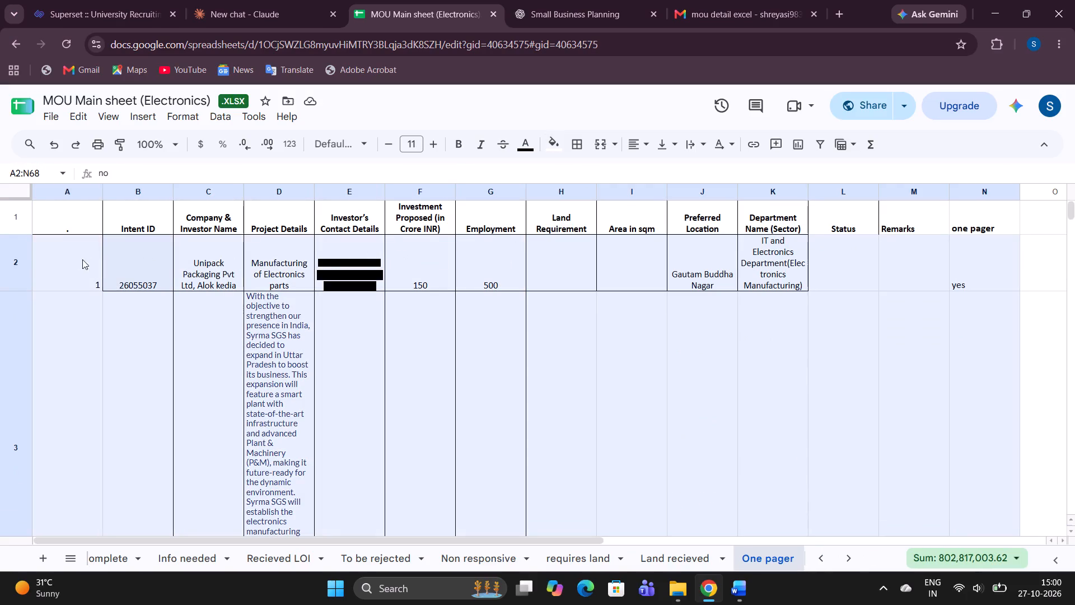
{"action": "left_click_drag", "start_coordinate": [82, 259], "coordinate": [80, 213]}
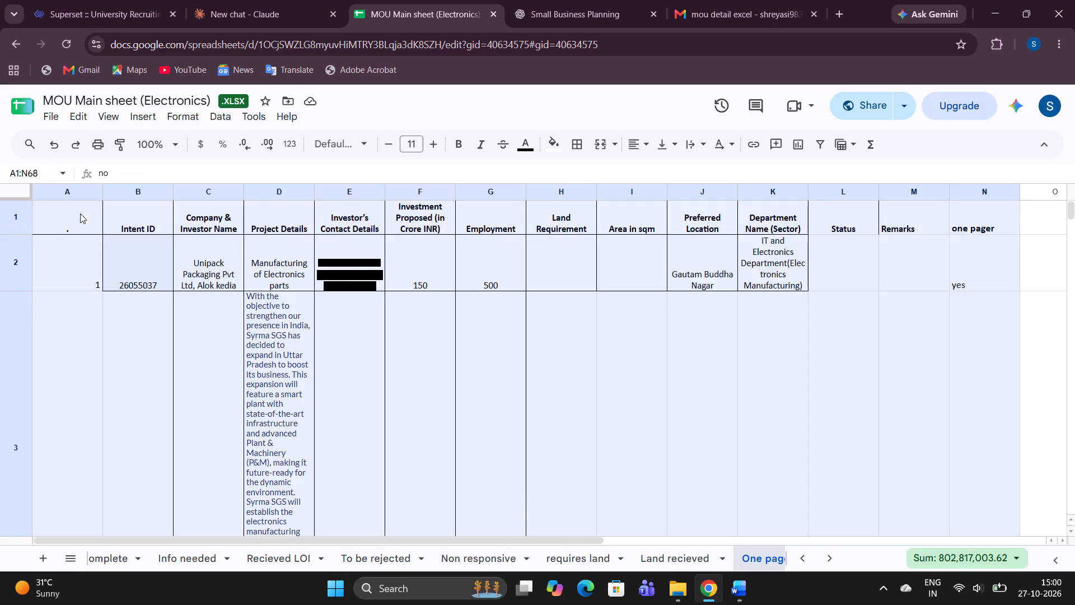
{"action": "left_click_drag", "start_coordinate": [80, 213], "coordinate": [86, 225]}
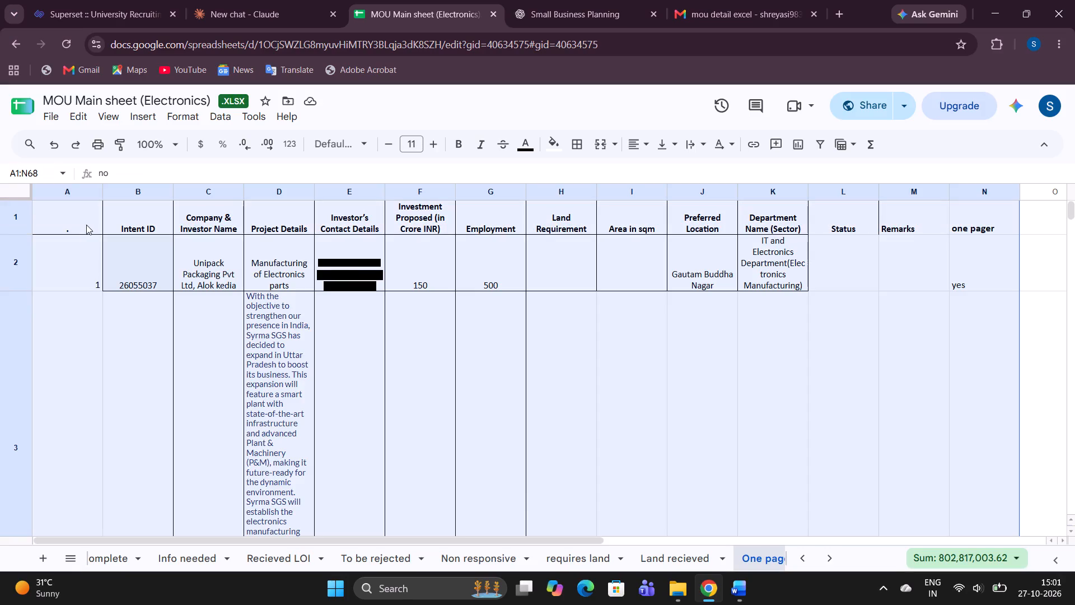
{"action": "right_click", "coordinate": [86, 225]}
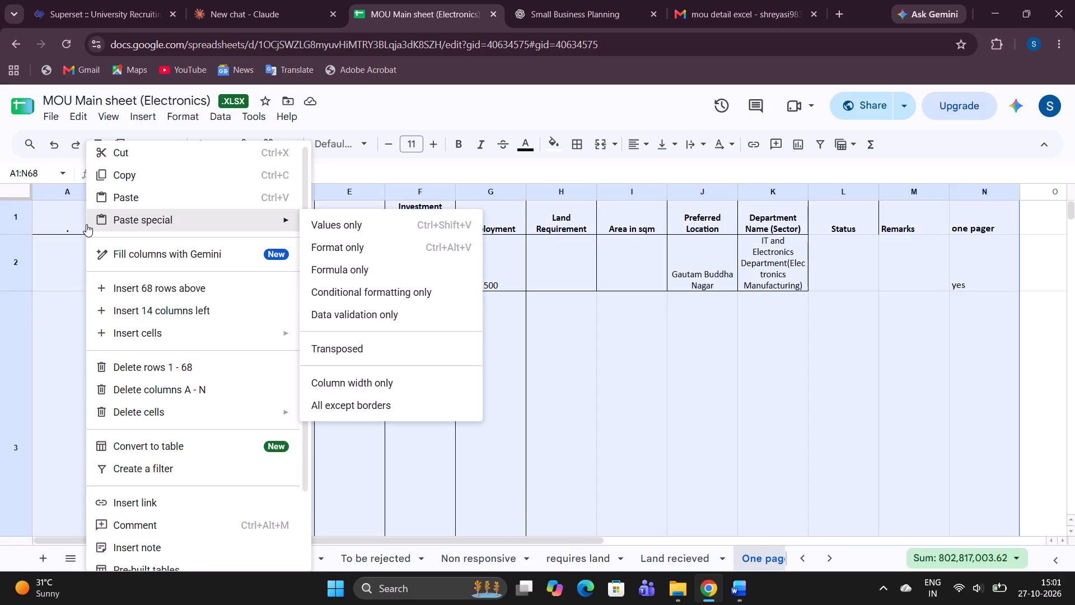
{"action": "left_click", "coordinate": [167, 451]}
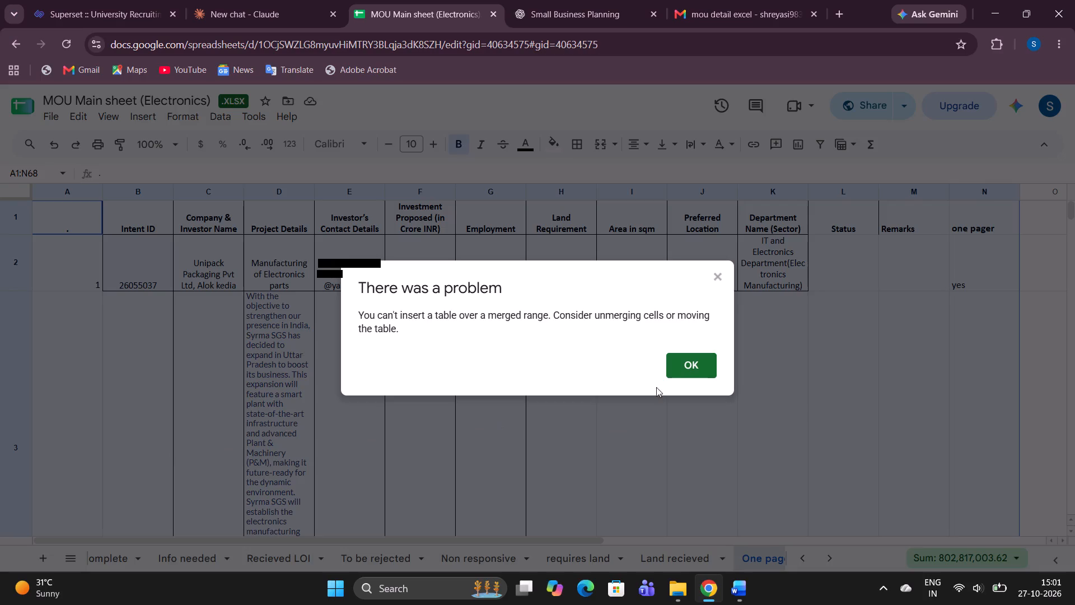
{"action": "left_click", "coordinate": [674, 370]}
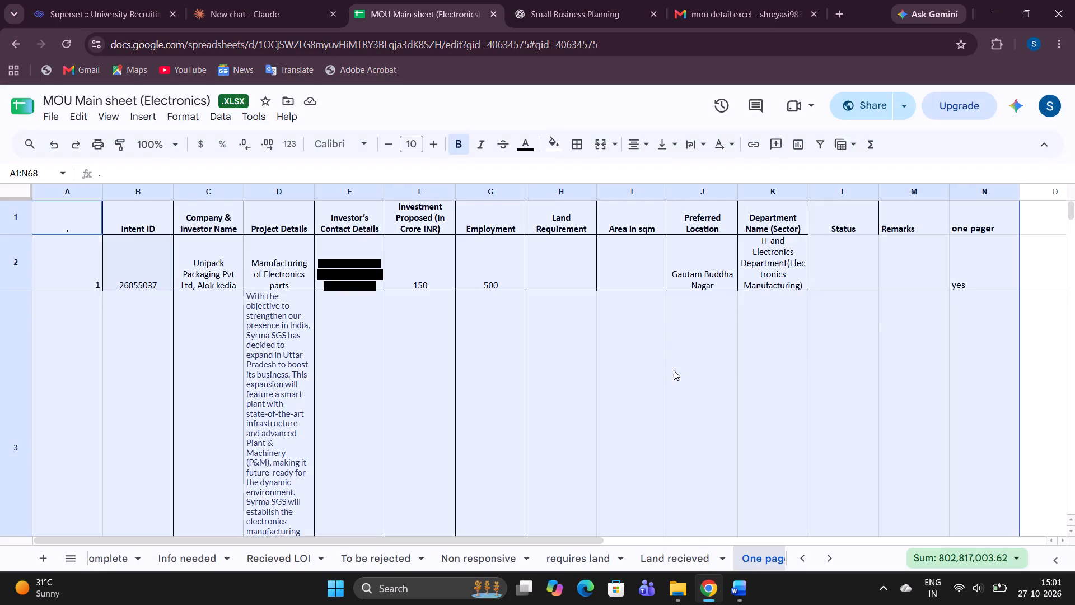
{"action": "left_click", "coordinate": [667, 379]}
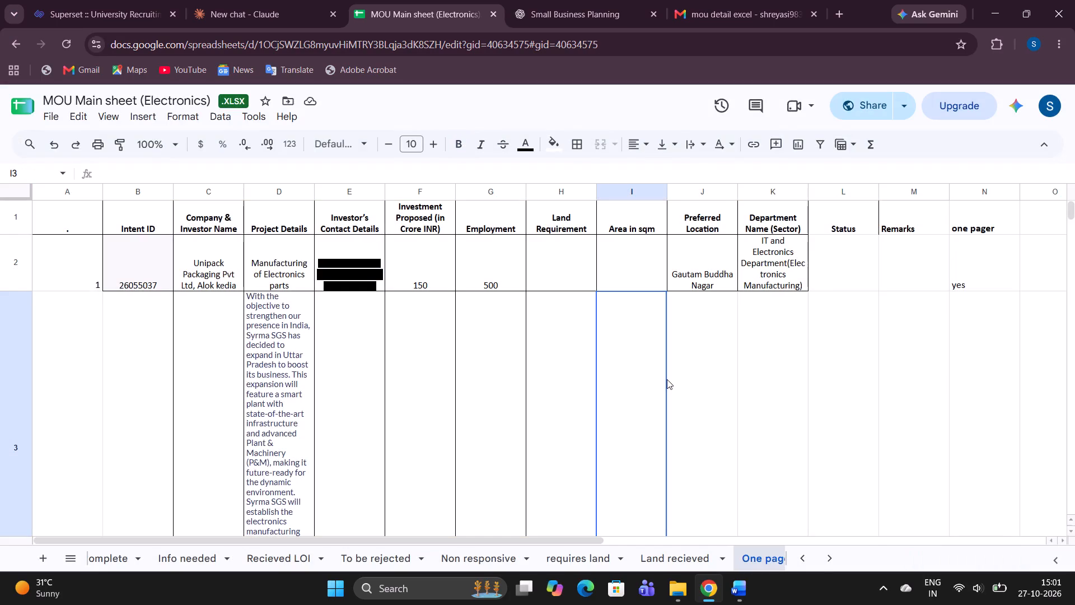
Look through the One pager sheet's investor entries from row 3 down to row 10.
{"action": "scroll", "coordinate": [667, 379], "scroll_direction": "down", "scroll_amount": 10}
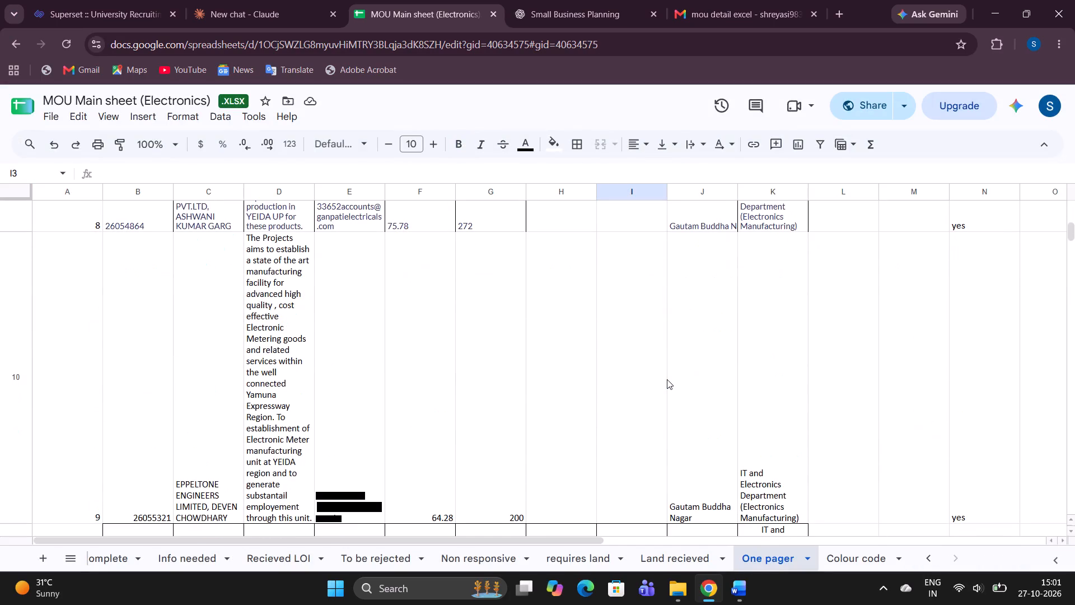
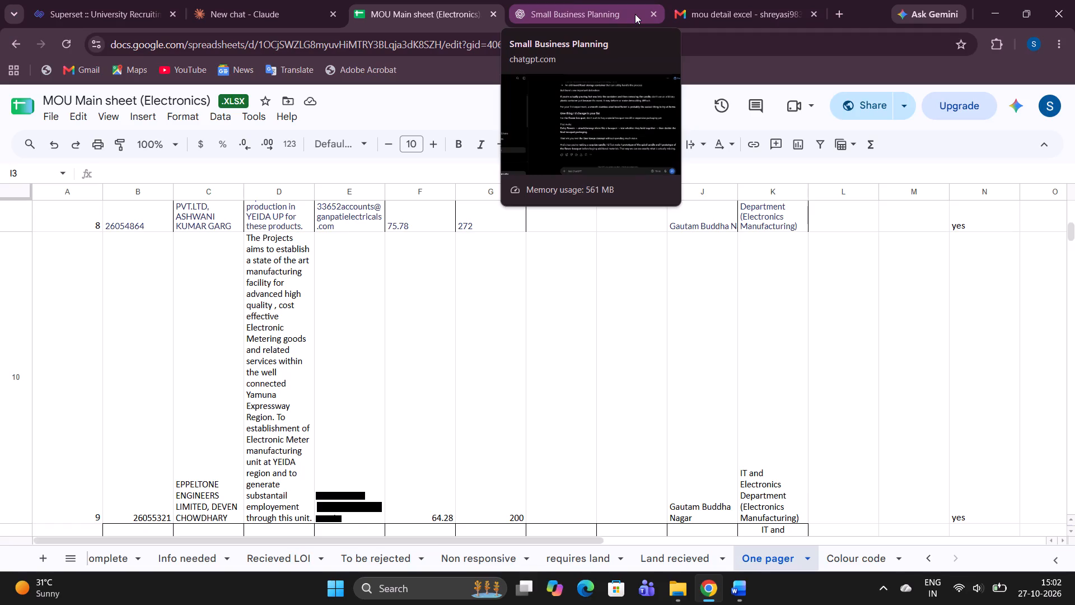
Close the Gmail tab and open the Invest UP portal's department dashboard in a new tab.
{"action": "left_click", "coordinate": [812, 12]}
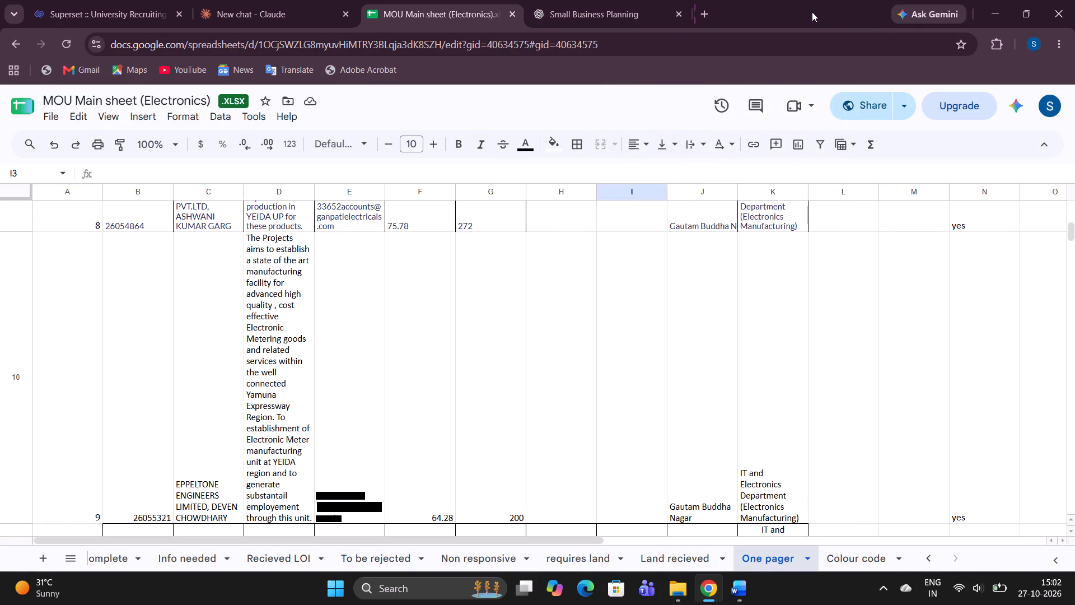
{"action": "left_click", "coordinate": [699, 6]}
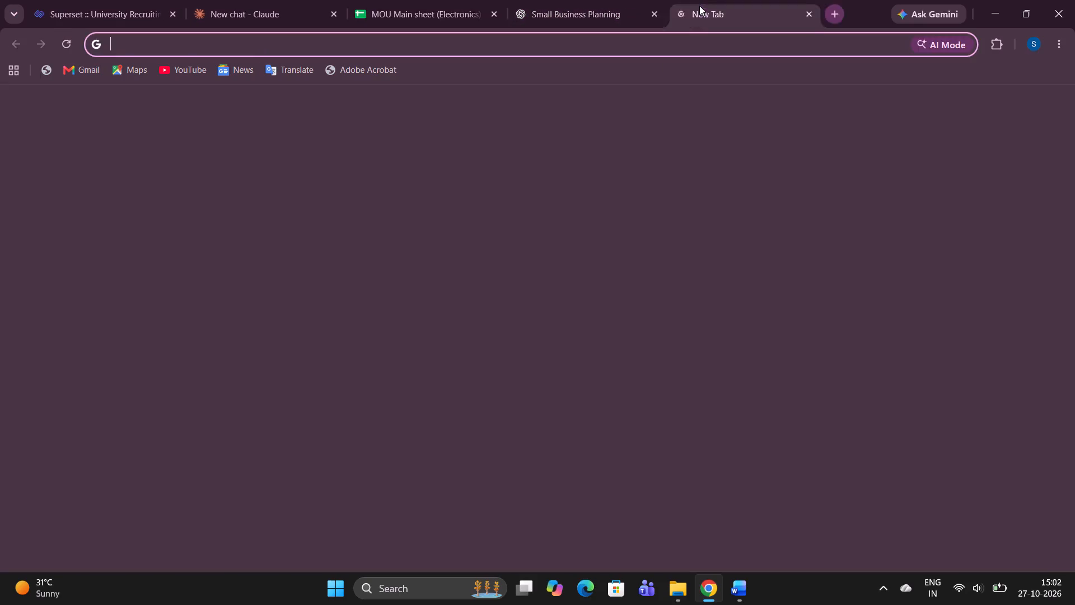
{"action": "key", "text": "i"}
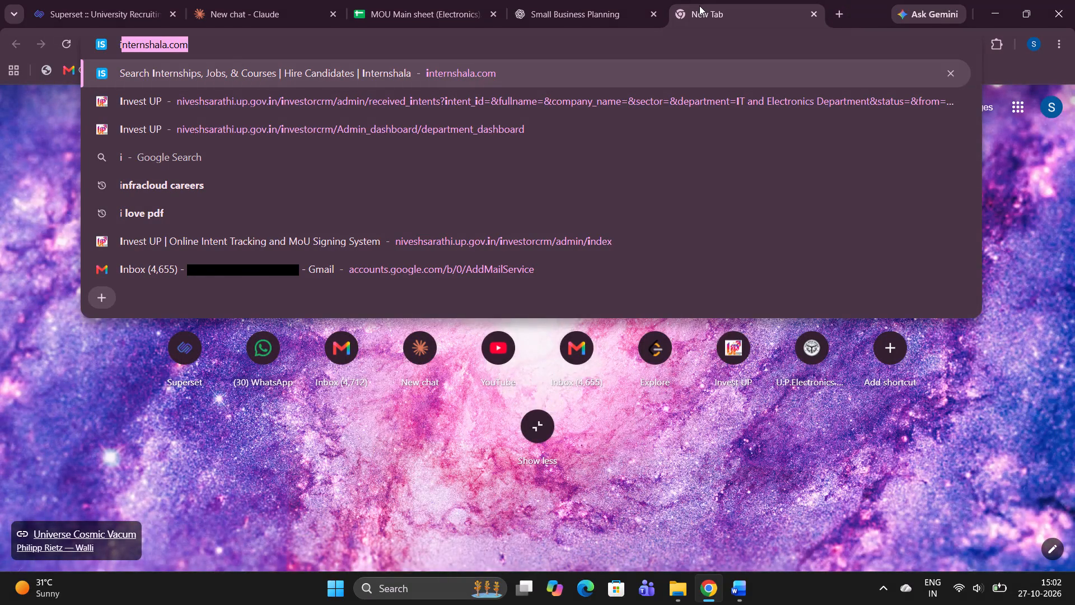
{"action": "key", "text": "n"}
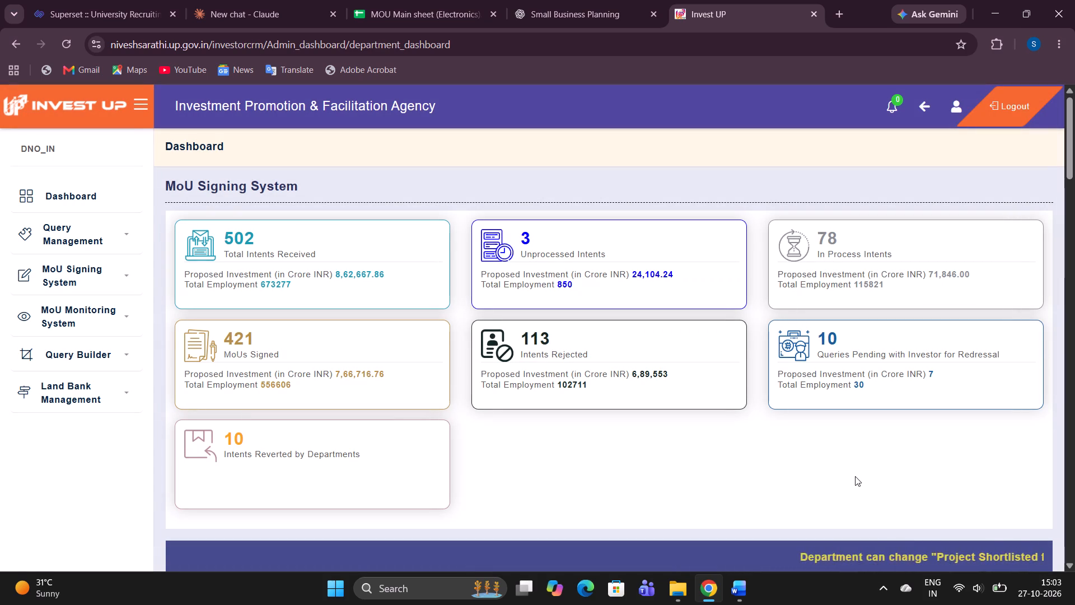
Open the Total Intents Received records from the MoU Signing System dashboard in the Invest UP portal.
{"action": "left_click", "coordinate": [340, 295]}
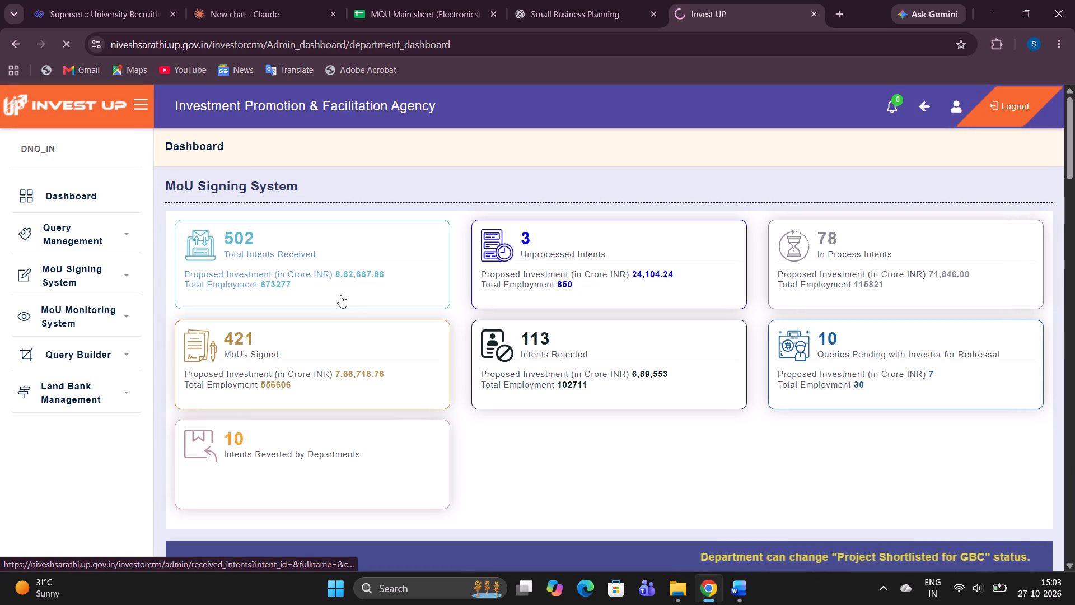
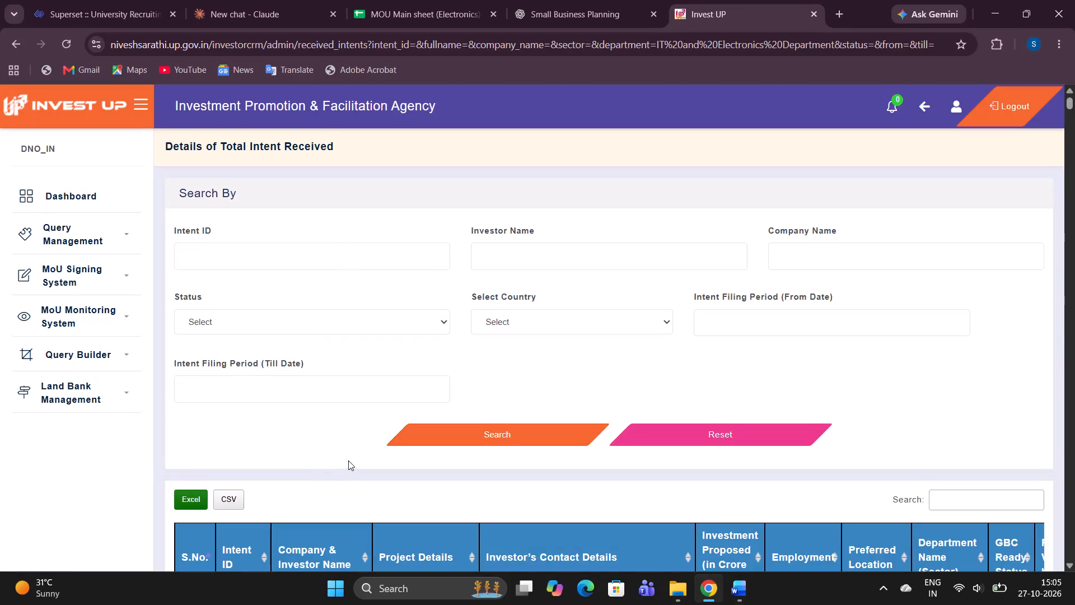
Review the first intent records in the Total Intent Received table, including company, project details, proposed investment and preferred location.
{"action": "scroll", "coordinate": [348, 460], "scroll_direction": "down", "scroll_amount": 5}
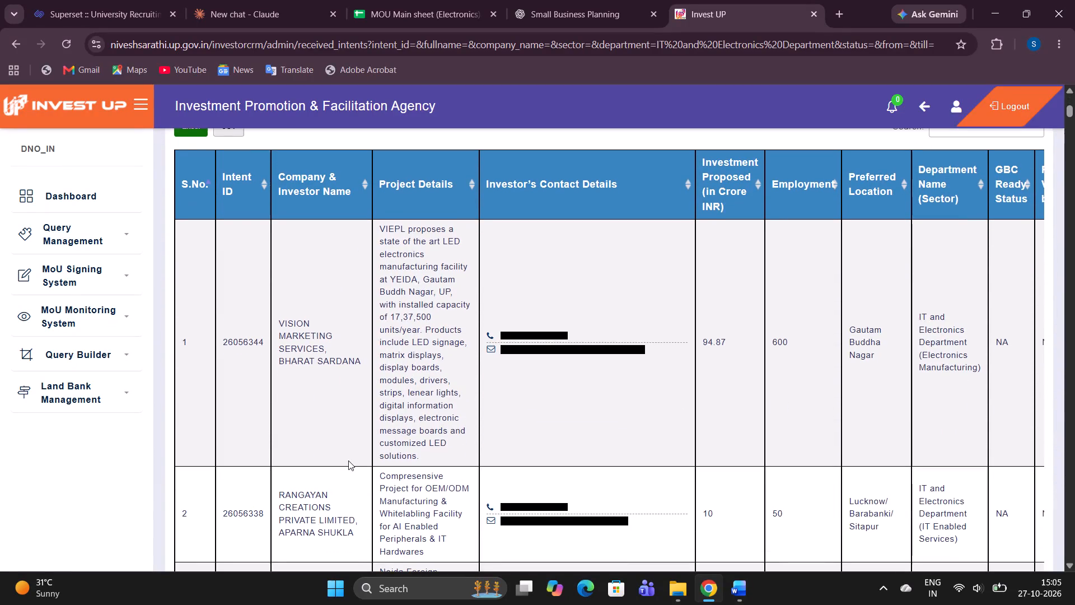
{"action": "scroll", "coordinate": [348, 460], "scroll_direction": "down", "scroll_amount": 1}
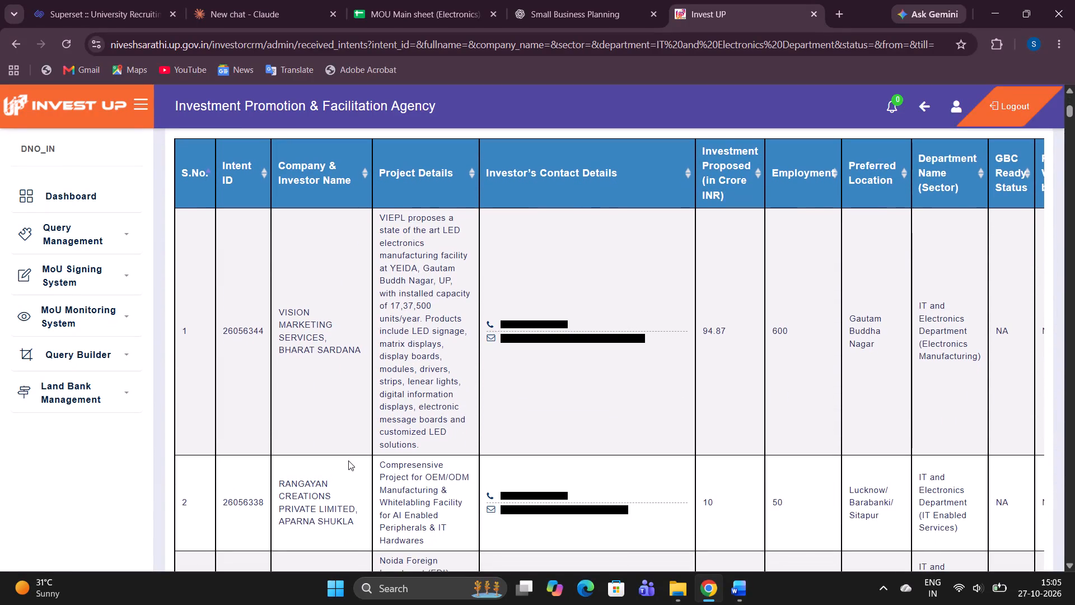
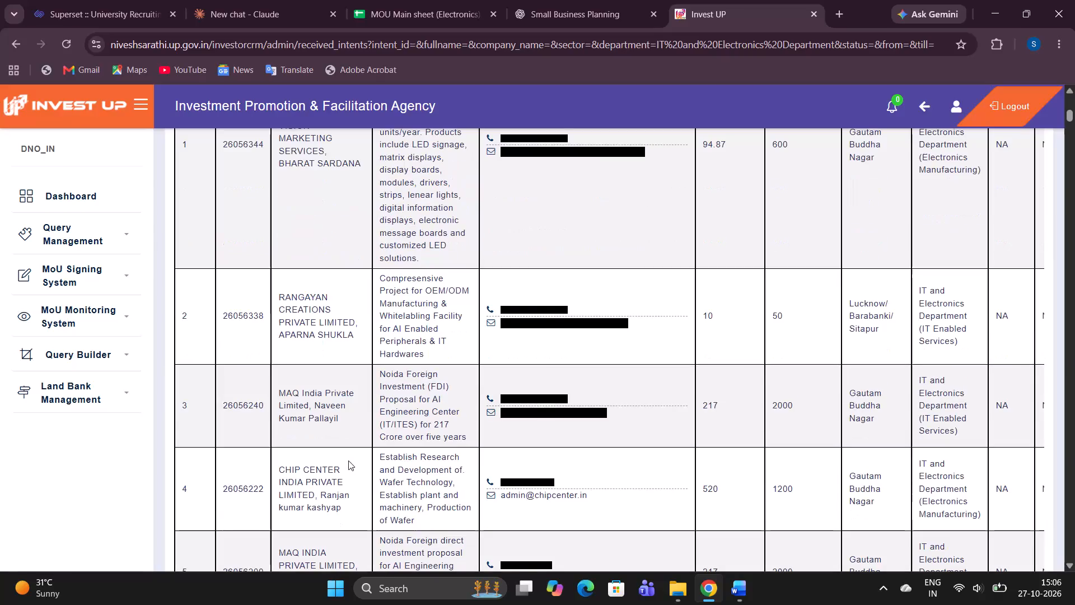
Examine the first received intents in the portal table, including their investment, location, department and review-status columns.
{"action": "scroll", "coordinate": [348, 460], "scroll_direction": "down", "scroll_amount": 1}
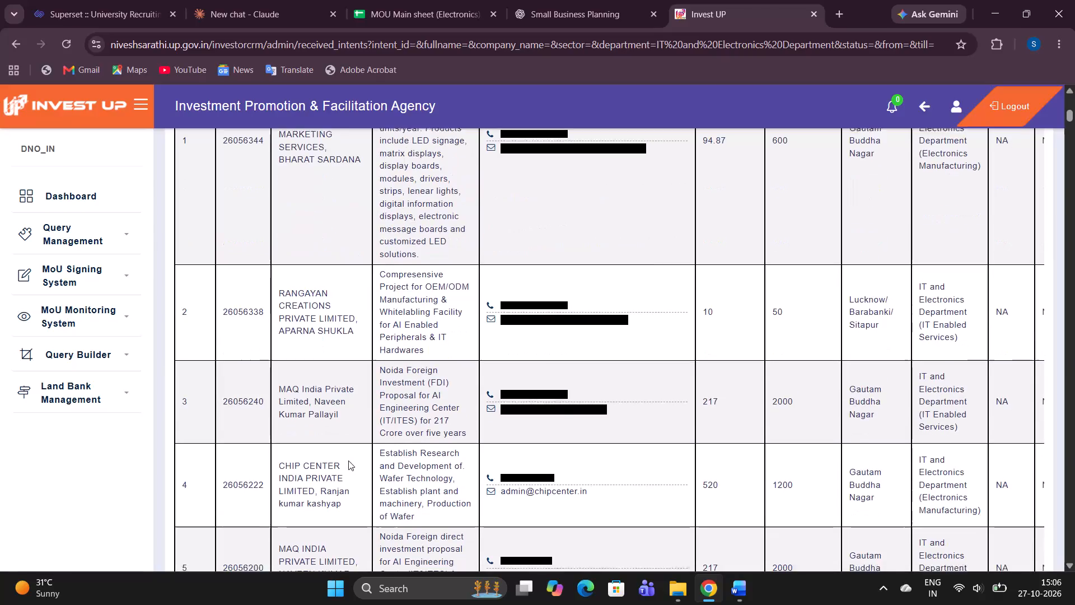
{"action": "scroll", "coordinate": [348, 460], "scroll_direction": "down", "scroll_amount": 1}
{"action": "scroll", "coordinate": [348, 460], "scroll_direction": "up", "scroll_amount": 1}
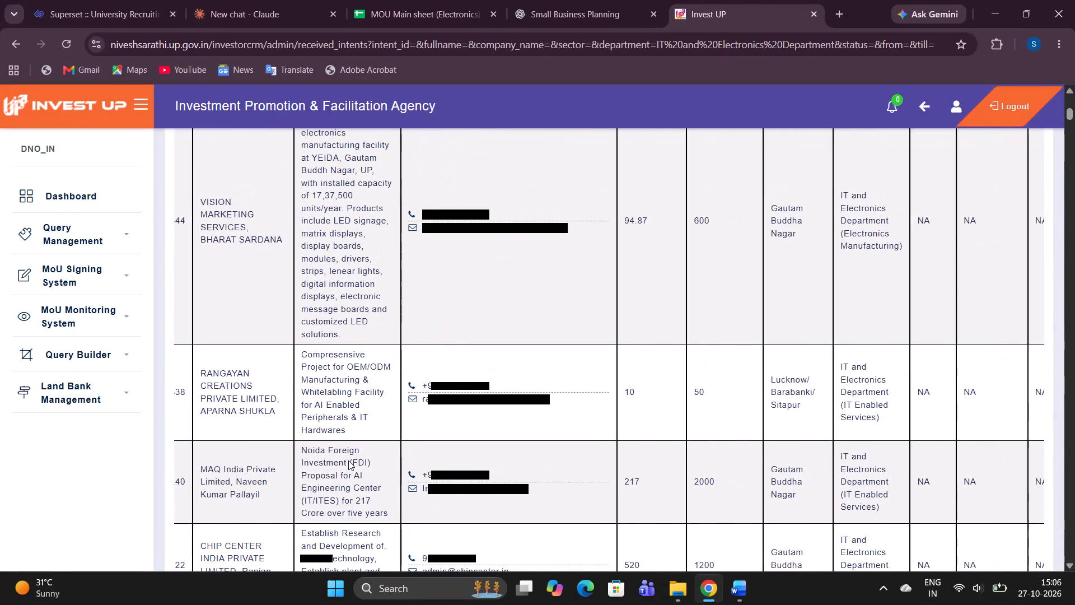
{"action": "scroll", "coordinate": [348, 460], "scroll_direction": "up", "scroll_amount": 1}
{"action": "scroll", "coordinate": [348, 460], "scroll_direction": "left", "scroll_amount": 2}
{"action": "scroll", "coordinate": [348, 460], "scroll_direction": "up", "scroll_amount": 1}
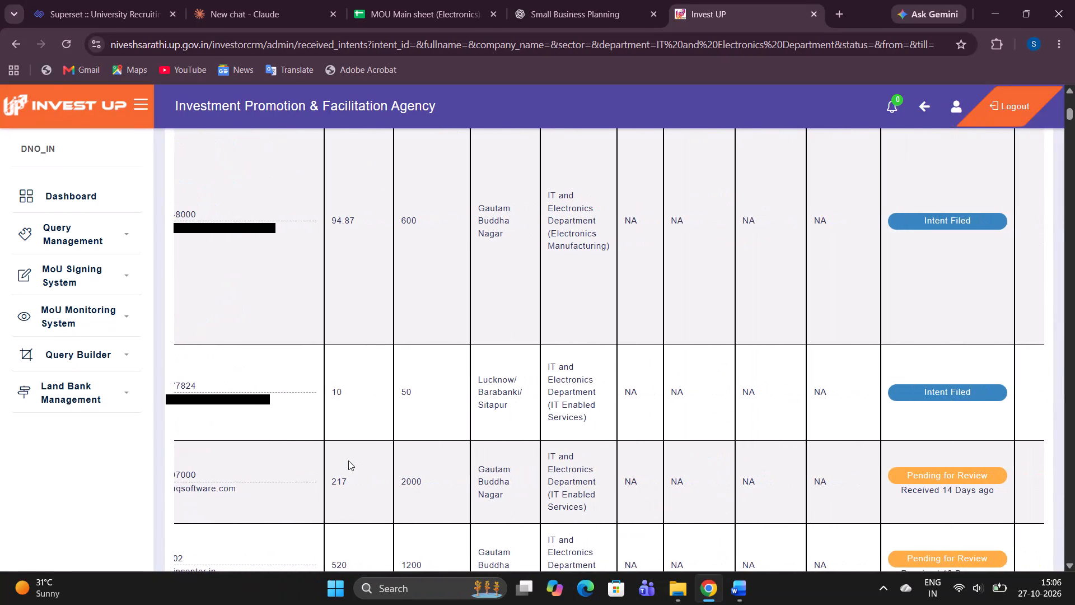
{"action": "scroll", "coordinate": [348, 460], "scroll_direction": "up", "scroll_amount": 1}
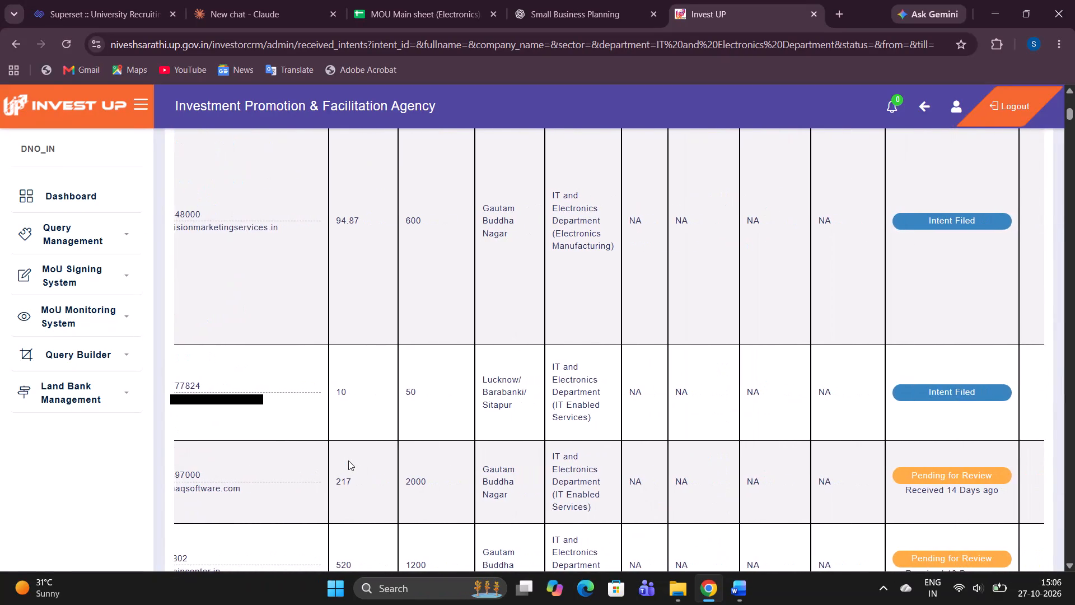
{"action": "scroll", "coordinate": [348, 460], "scroll_direction": "up", "scroll_amount": 1}
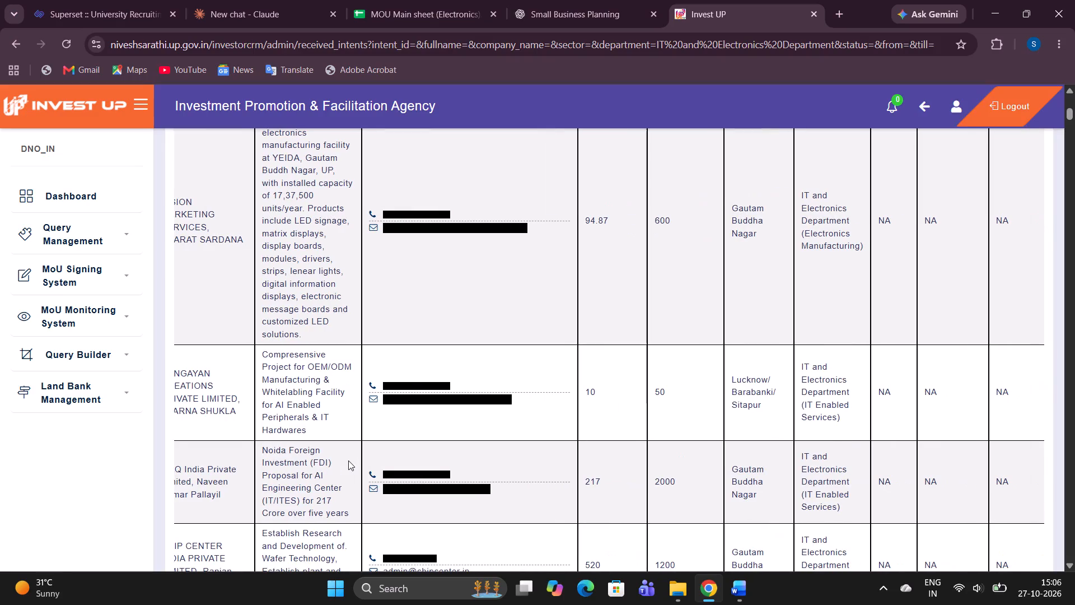
{"action": "scroll", "coordinate": [348, 460], "scroll_direction": "left", "scroll_amount": 5}
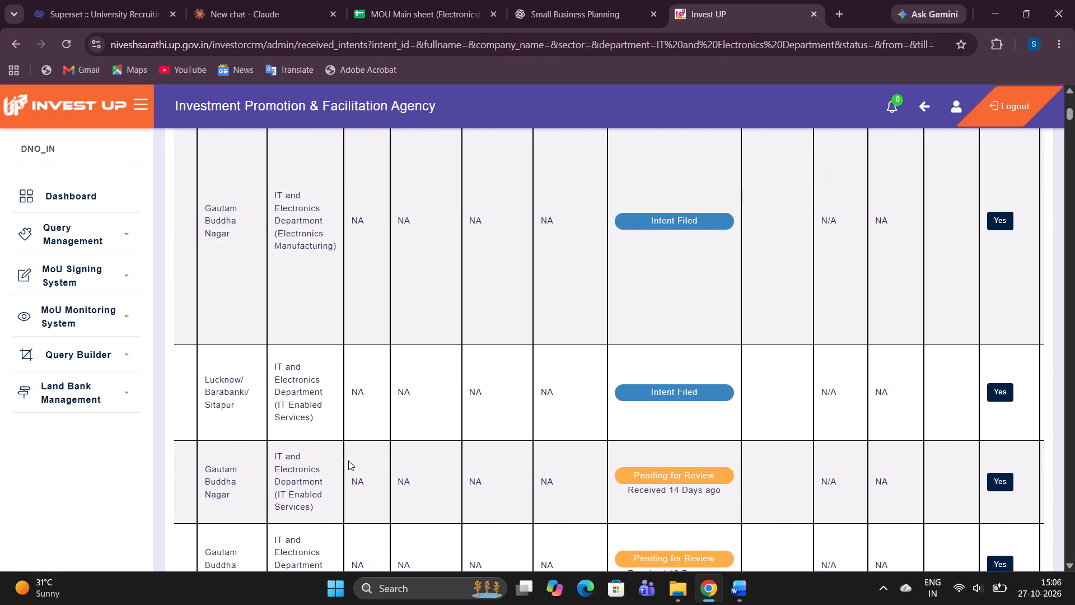
{"action": "scroll", "coordinate": [348, 460], "scroll_direction": "right", "scroll_amount": 6}
{"action": "scroll", "coordinate": [348, 460], "scroll_direction": "down", "scroll_amount": 1}
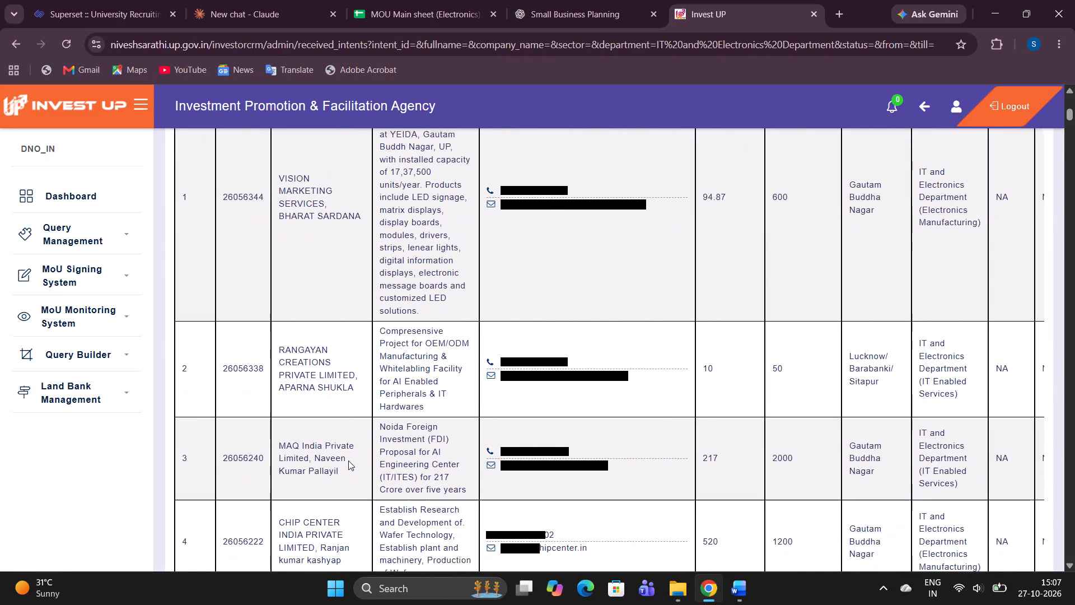
{"action": "scroll", "coordinate": [348, 460], "scroll_direction": "down", "scroll_amount": 1}
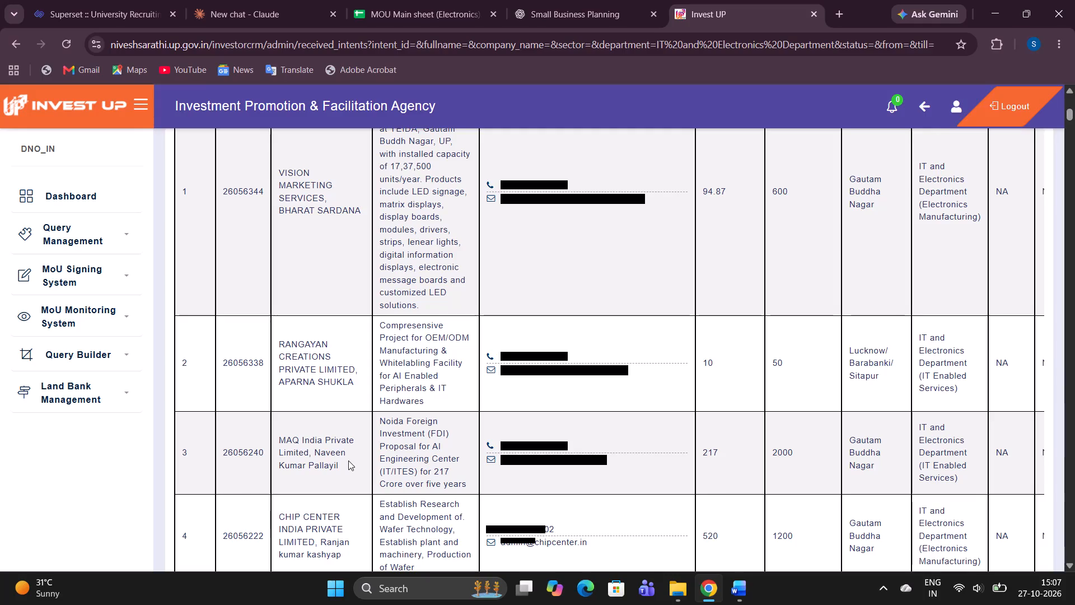
{"action": "scroll", "coordinate": [348, 460], "scroll_direction": "down", "scroll_amount": 1}
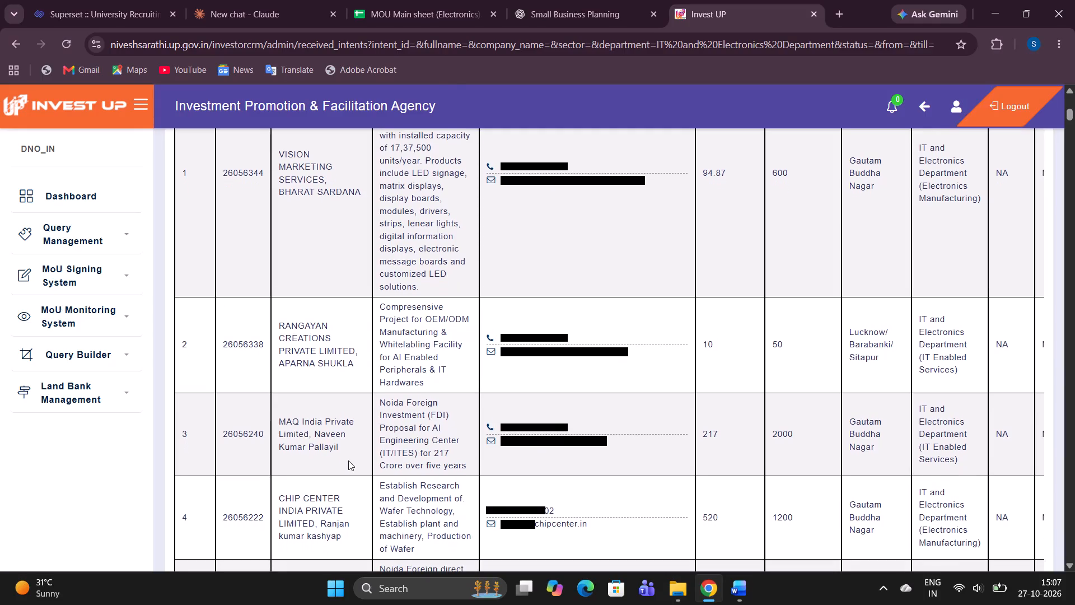
{"action": "scroll", "coordinate": [348, 460], "scroll_direction": "up", "scroll_amount": 1}
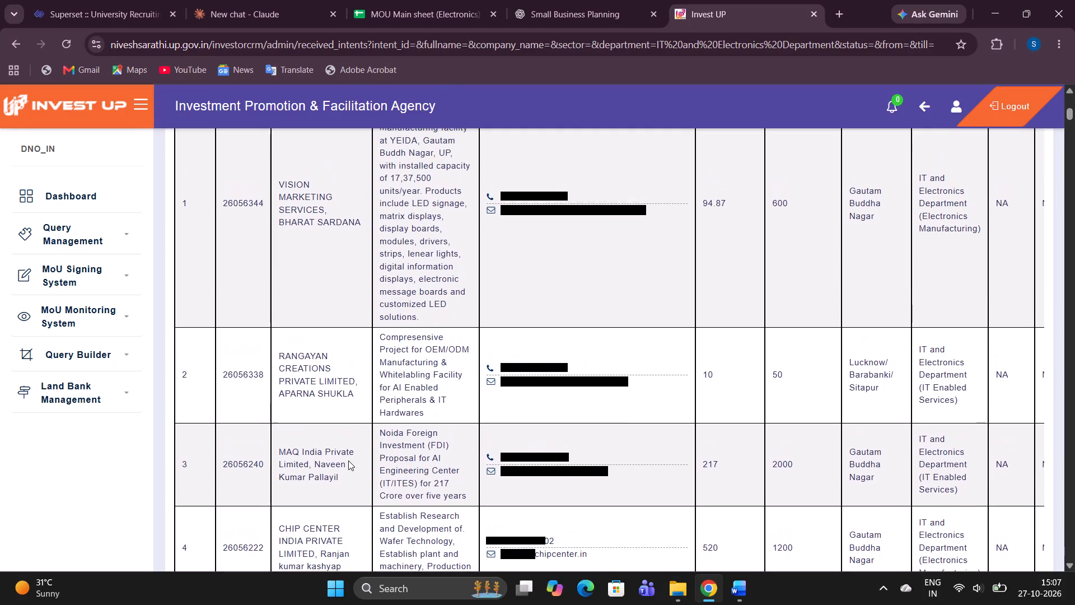
{"action": "scroll", "coordinate": [348, 460], "scroll_direction": "up", "scroll_amount": 2}
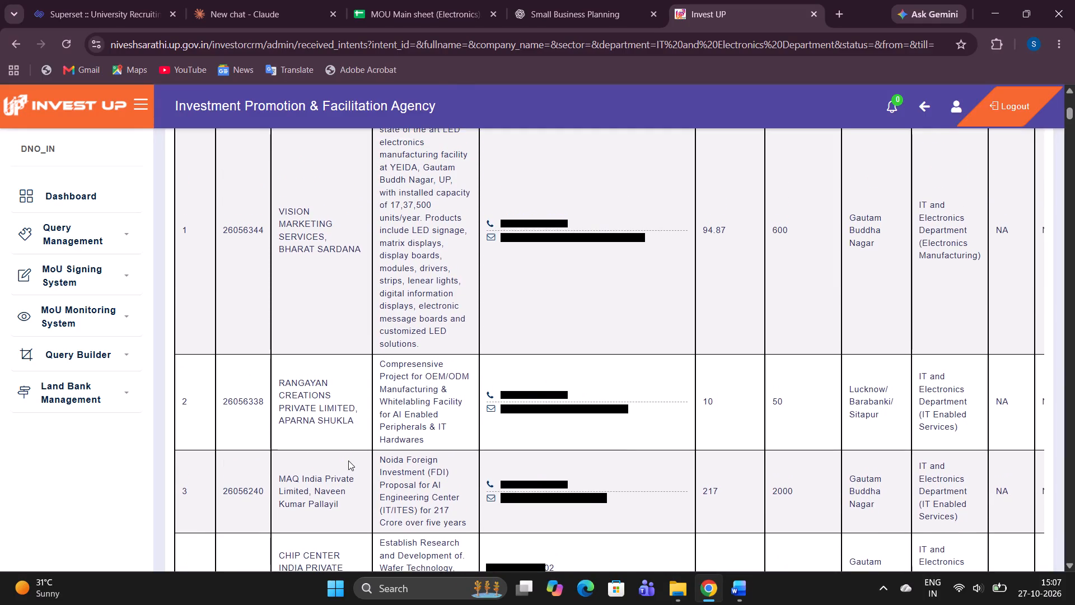
{"action": "scroll", "coordinate": [348, 460], "scroll_direction": "up", "scroll_amount": 2}
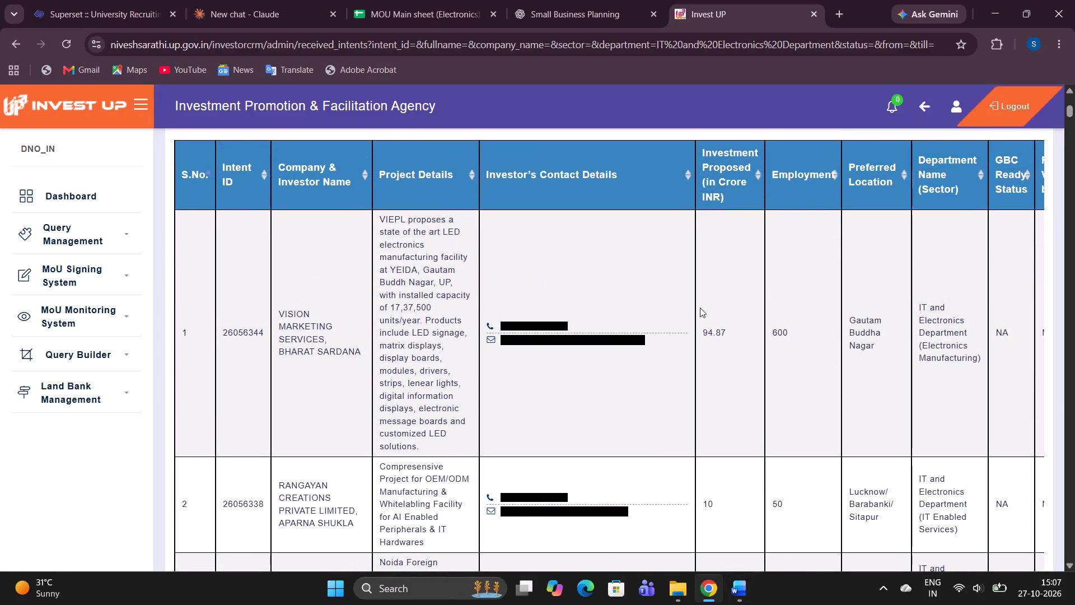
Switch to the MOU Main sheet (Electronics) and look through the investor entries of the complete sheet down to its end.
{"action": "left_click", "coordinate": [431, 2]}
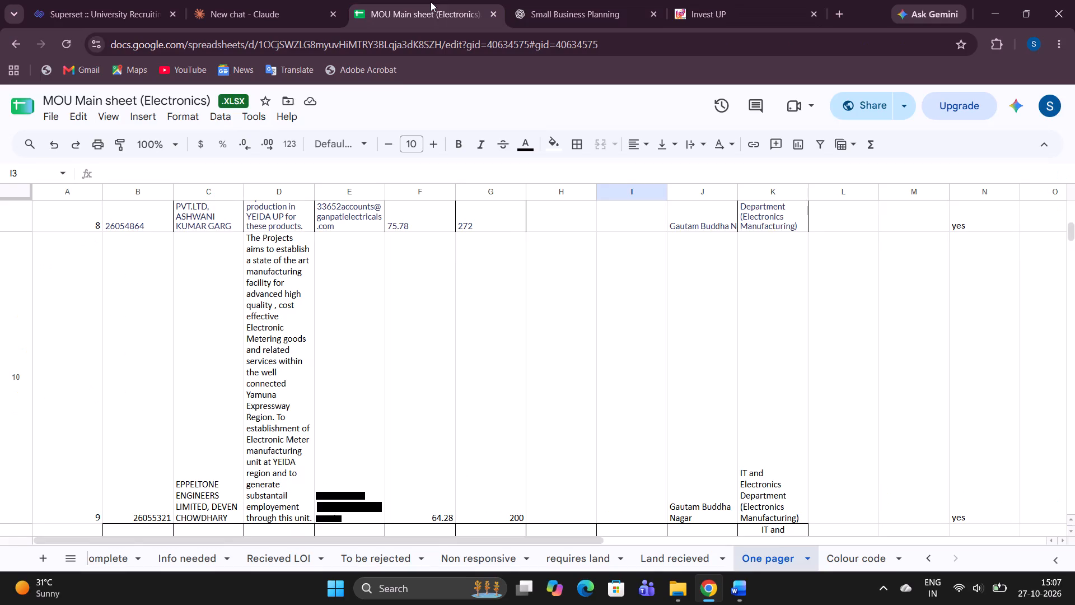
{"action": "left_click", "coordinate": [103, 558]}
{"action": "left_click", "coordinate": [248, 332]}
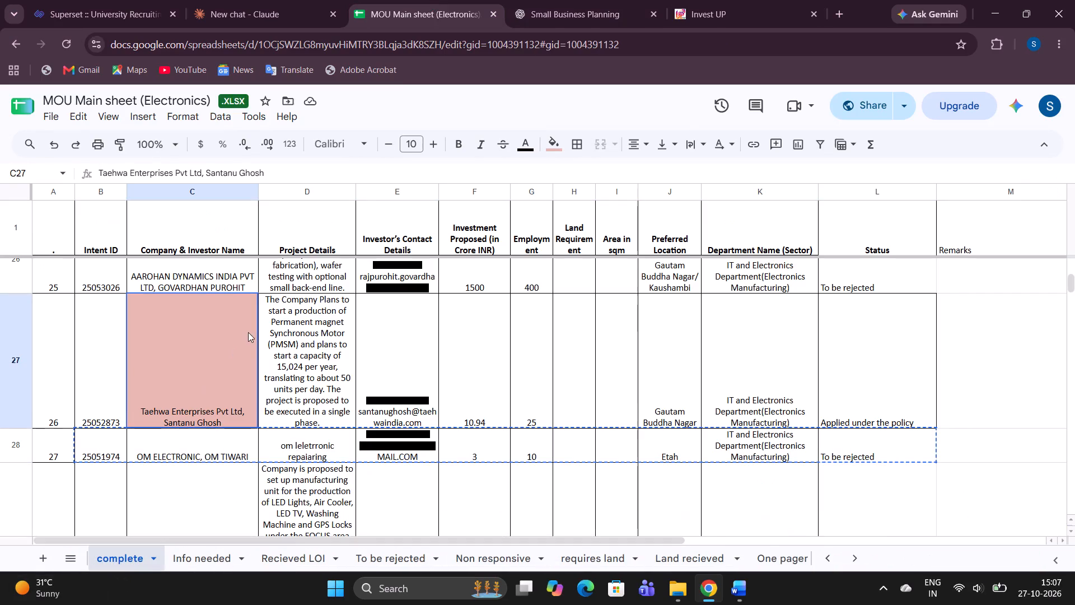
{"action": "scroll", "coordinate": [624, 324], "scroll_direction": "down", "scroll_amount": 15}
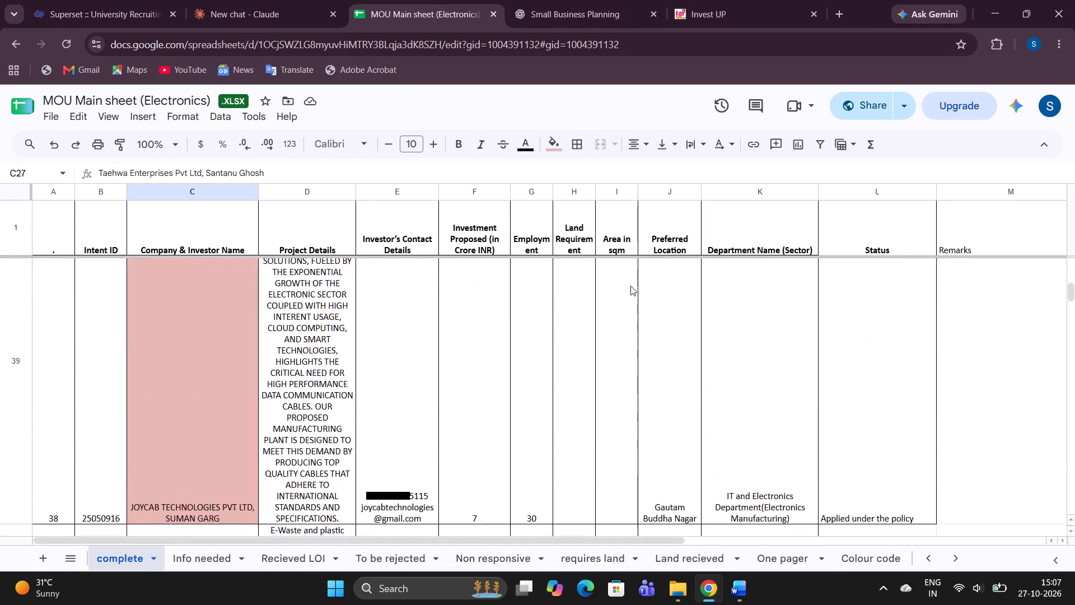
{"action": "scroll", "coordinate": [630, 286], "scroll_direction": "down", "scroll_amount": 18}
{"action": "scroll", "coordinate": [630, 286], "scroll_direction": "down", "scroll_amount": 3}
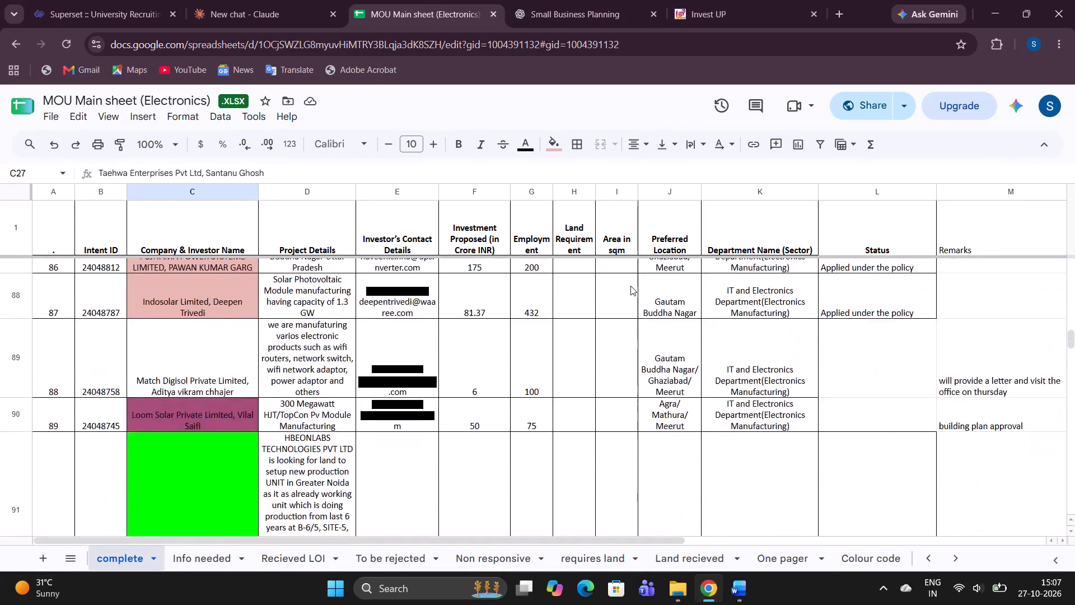
{"action": "scroll", "coordinate": [630, 286], "scroll_direction": "down", "scroll_amount": 20}
{"action": "scroll", "coordinate": [630, 286], "scroll_direction": "down", "scroll_amount": 14}
{"action": "scroll", "coordinate": [630, 286], "scroll_direction": "down", "scroll_amount": 10}
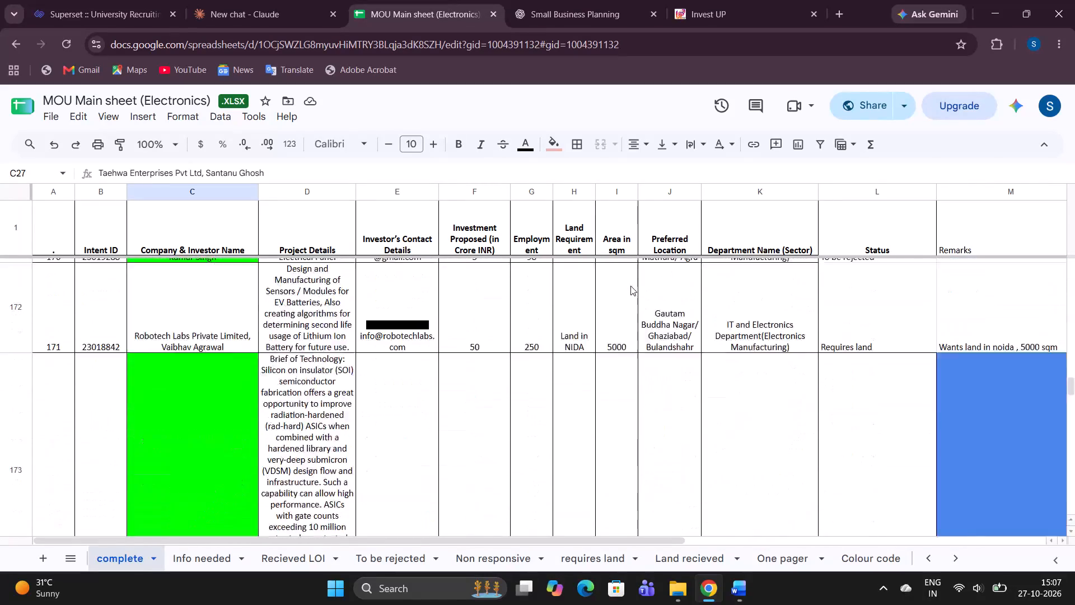
{"action": "scroll", "coordinate": [630, 286], "scroll_direction": "down", "scroll_amount": 18}
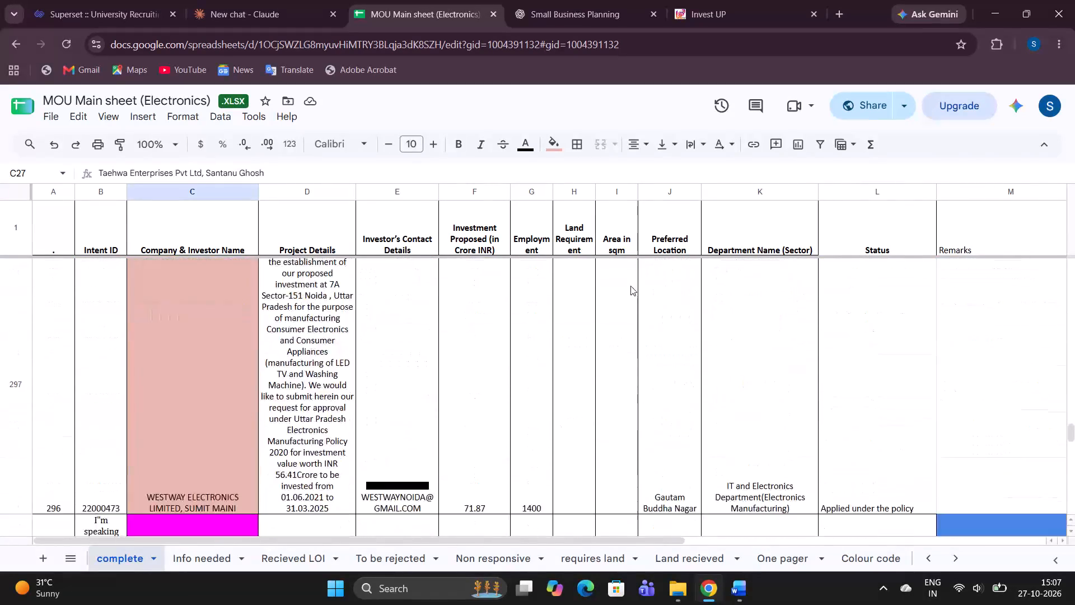
{"action": "scroll", "coordinate": [630, 286], "scroll_direction": "down", "scroll_amount": 12}
Examine the last filled entries of the complete sheet, around Vision Marketing Services, Syrma SGS Technology and Optiemus Electronics.
{"action": "scroll", "coordinate": [630, 286], "scroll_direction": "up", "scroll_amount": 6}
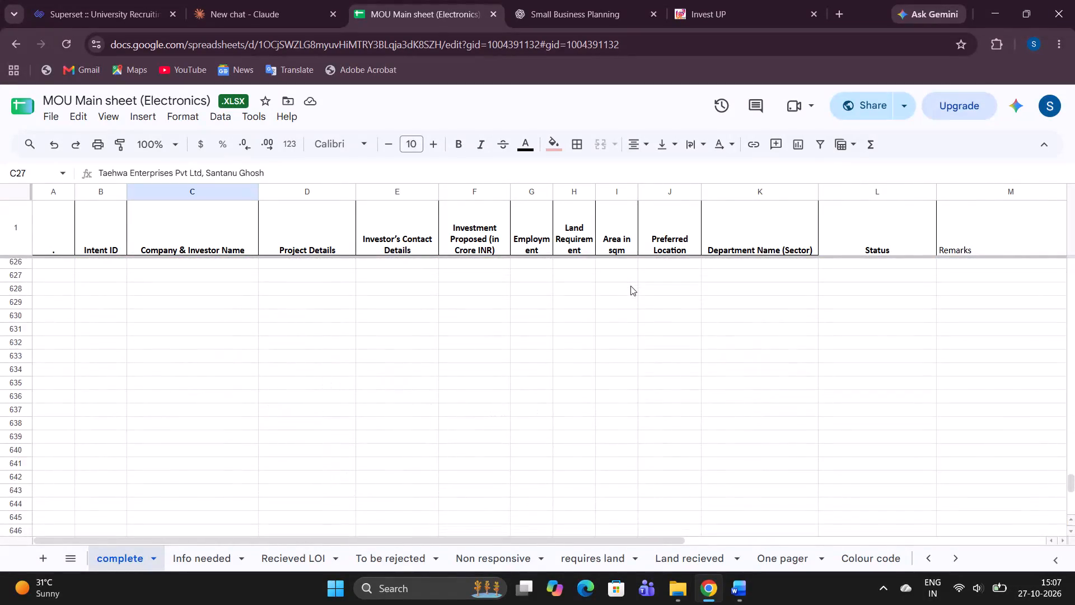
{"action": "scroll", "coordinate": [630, 286], "scroll_direction": "up", "scroll_amount": 10}
{"action": "scroll", "coordinate": [630, 286], "scroll_direction": "right", "scroll_amount": 3}
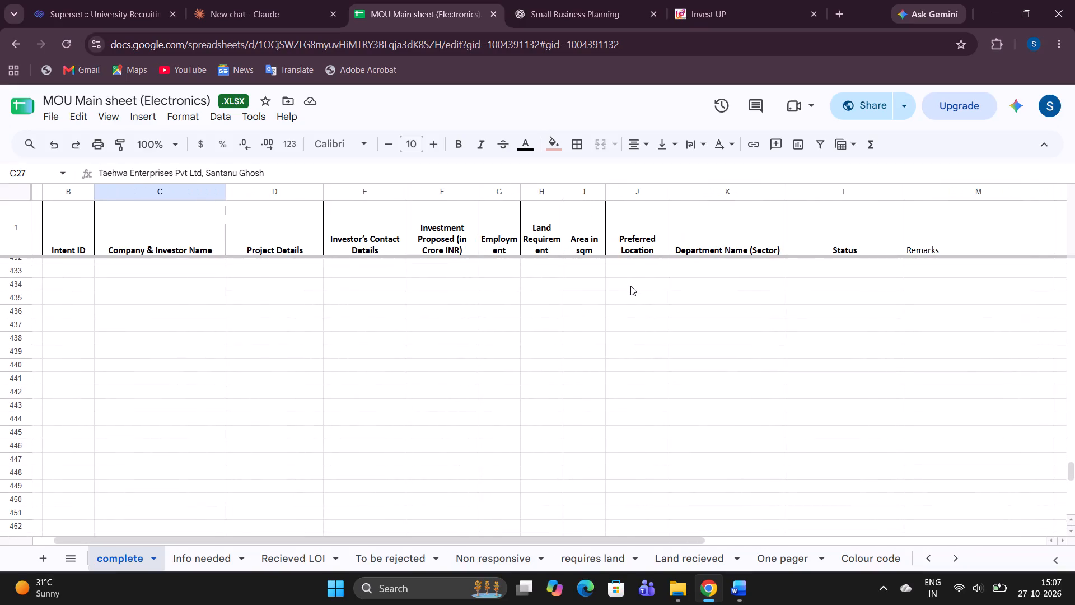
{"action": "scroll", "coordinate": [630, 286], "scroll_direction": "right", "scroll_amount": 2}
{"action": "scroll", "coordinate": [630, 286], "scroll_direction": "up", "scroll_amount": 12}
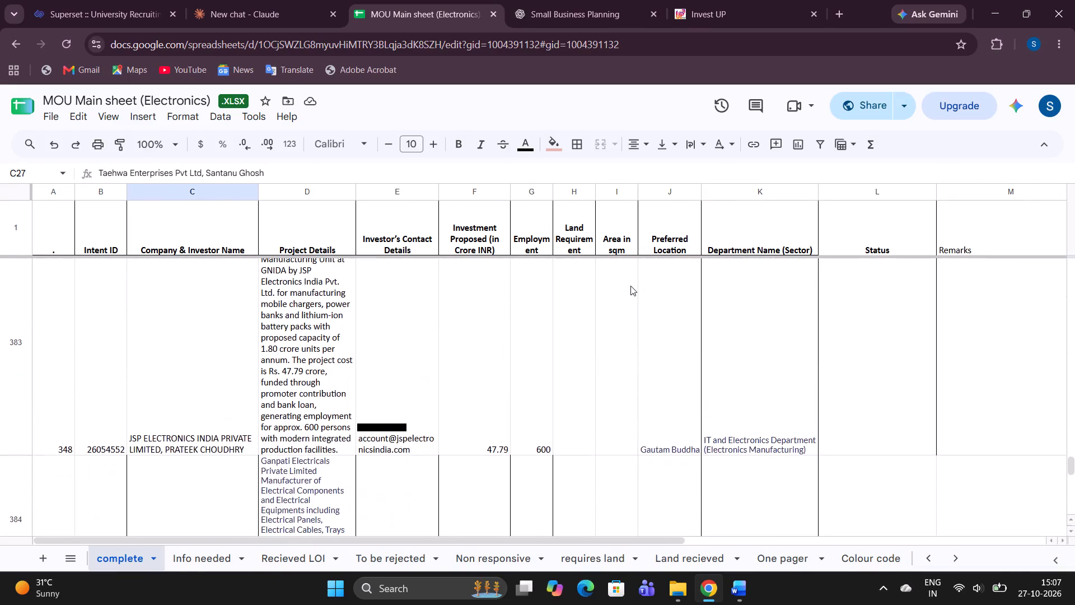
{"action": "scroll", "coordinate": [630, 286], "scroll_direction": "up", "scroll_amount": 3}
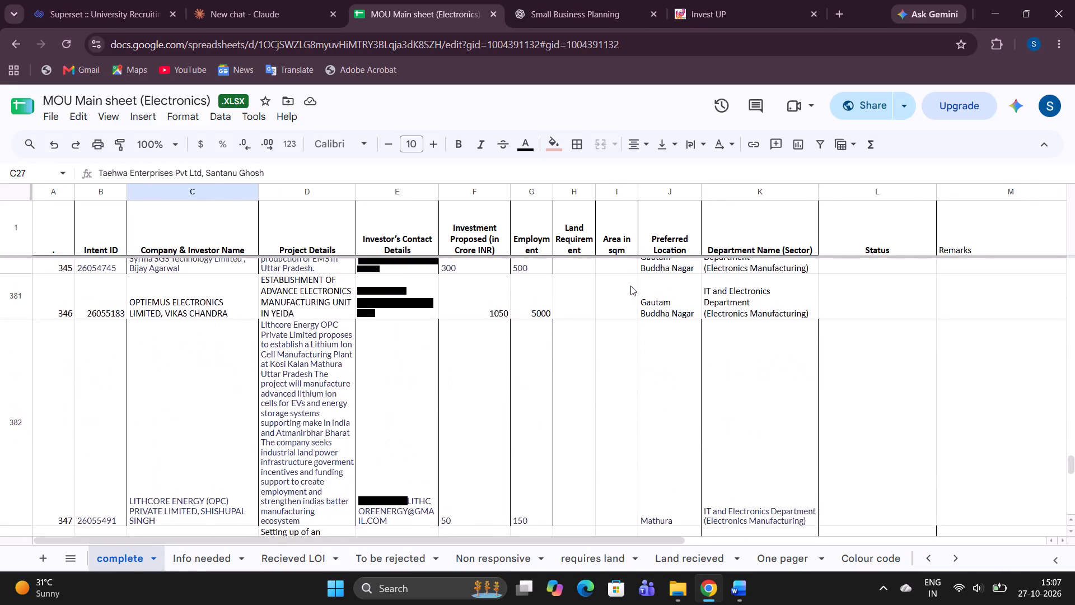
{"action": "scroll", "coordinate": [630, 286], "scroll_direction": "up", "scroll_amount": 5}
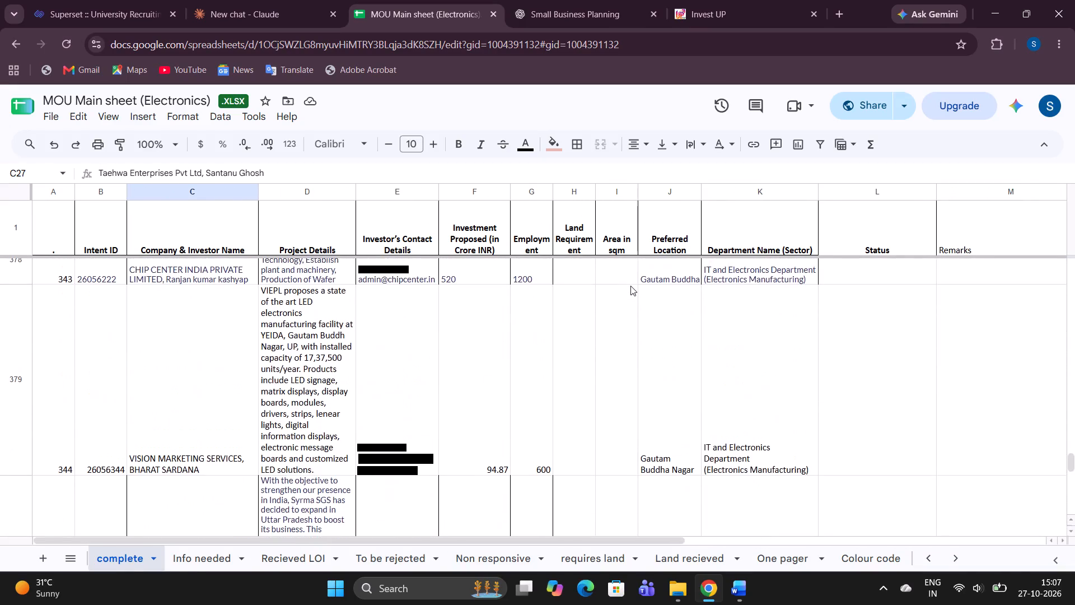
{"action": "scroll", "coordinate": [630, 286], "scroll_direction": "down", "scroll_amount": 2}
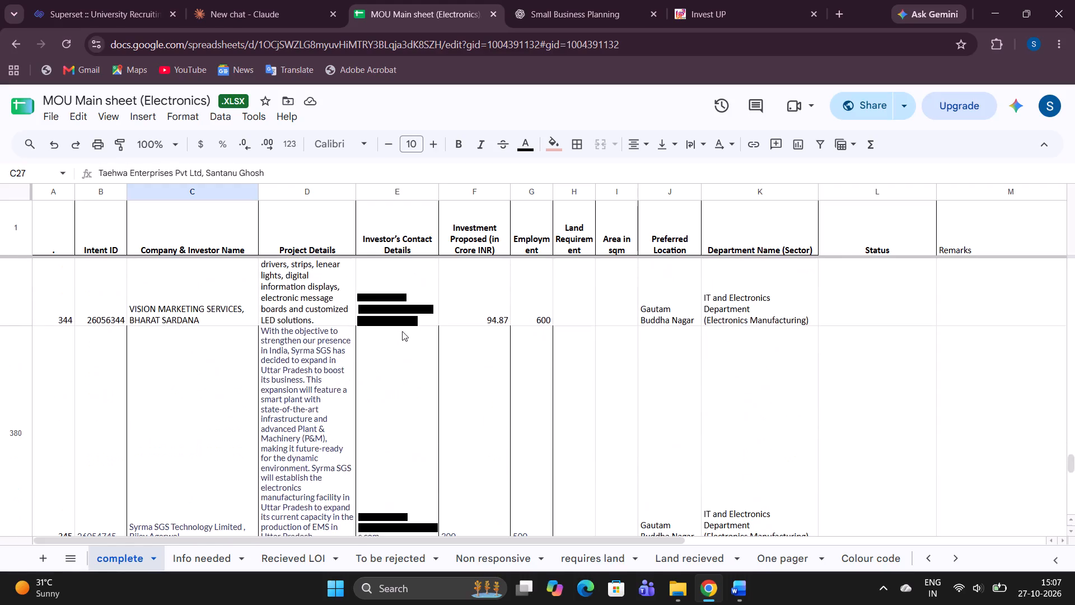
{"action": "scroll", "coordinate": [281, 457], "scroll_direction": "down", "scroll_amount": 1}
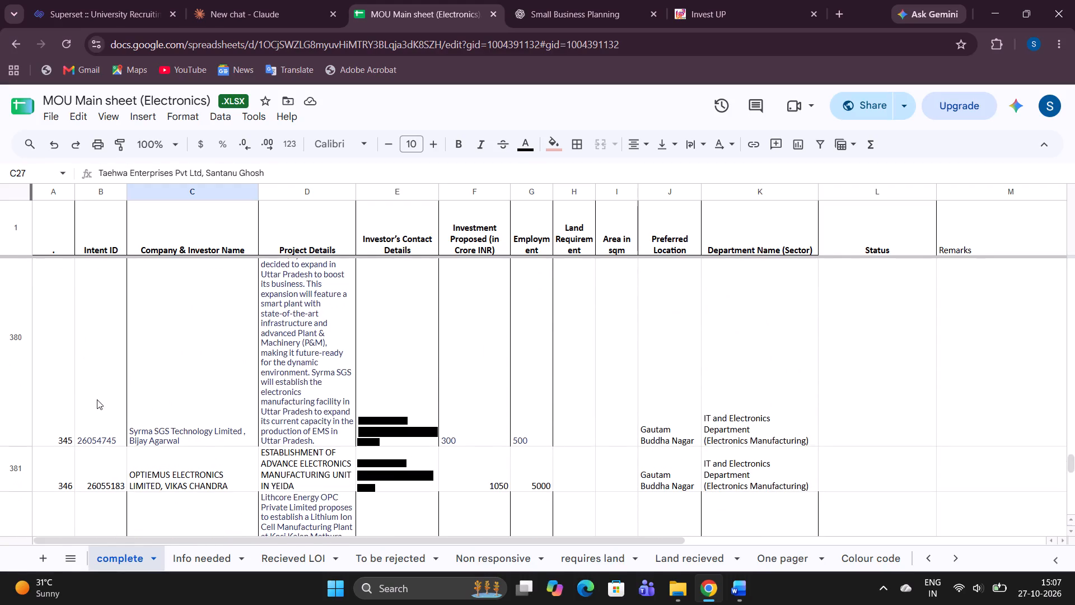
Search the complete sheet for Syrma SGS Technology's intent ID 26054745 and compare the matching entries.
{"action": "double_click", "coordinate": [103, 437]}
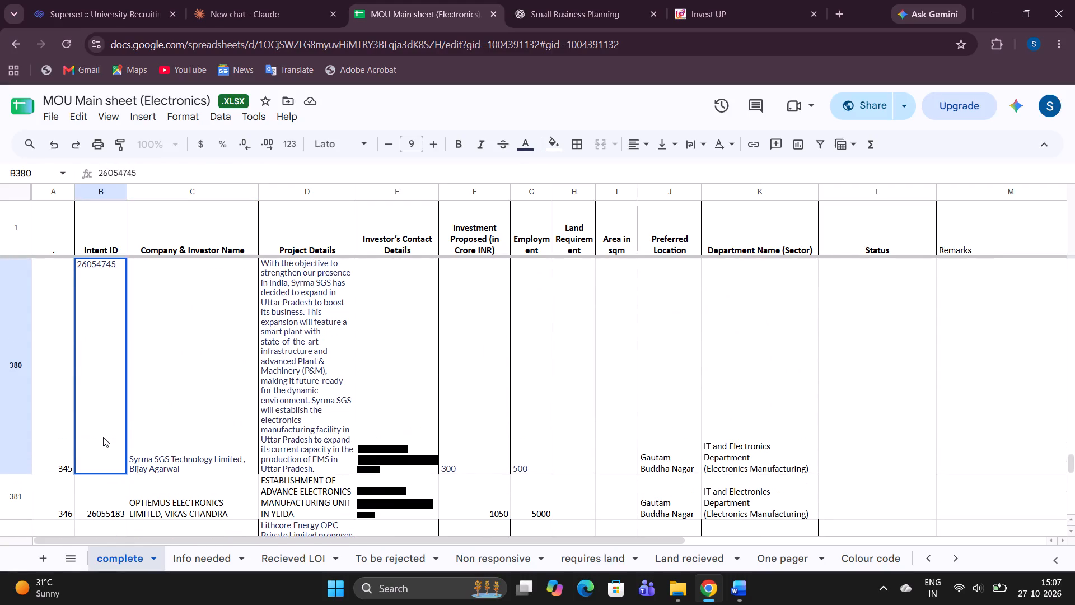
{"action": "key", "text": "ctrl+a"}
{"action": "key", "text": "ctrl+c"}
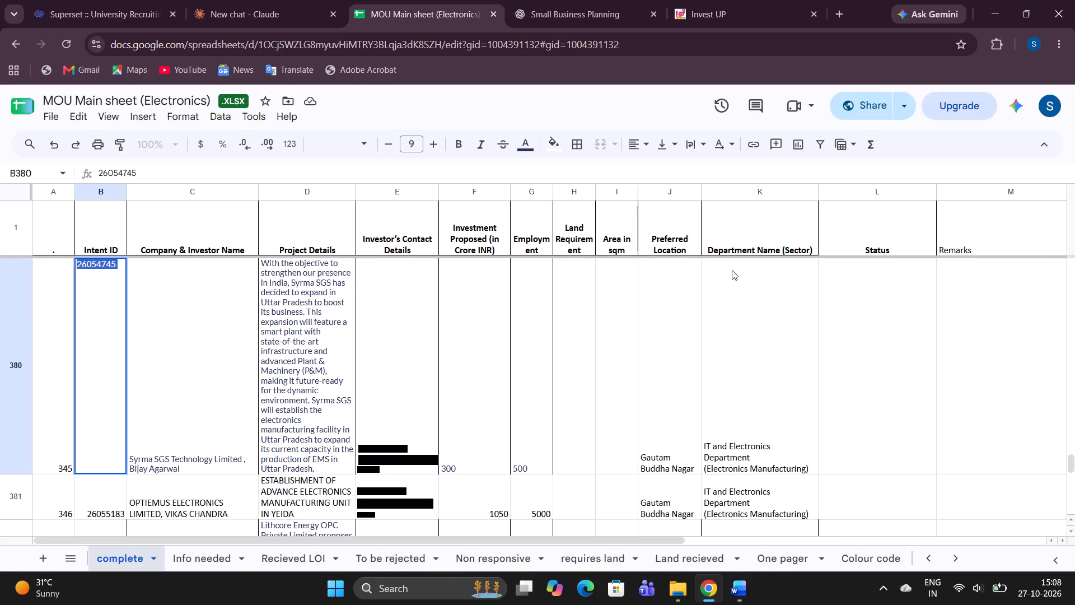
{"action": "key", "text": "ctrl+f"}
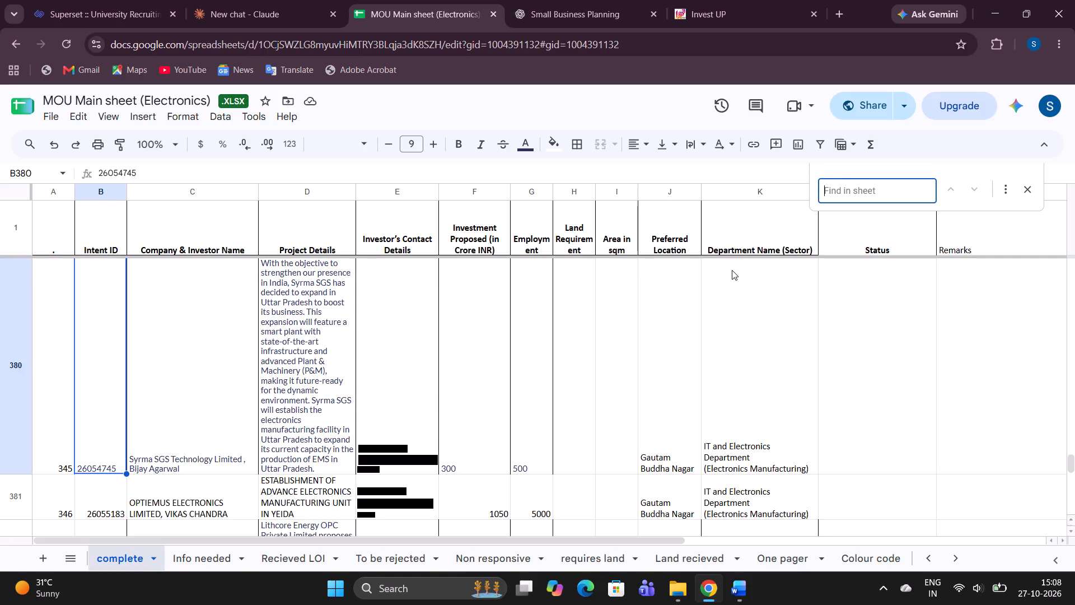
{"action": "key", "text": "ctrl+v"}
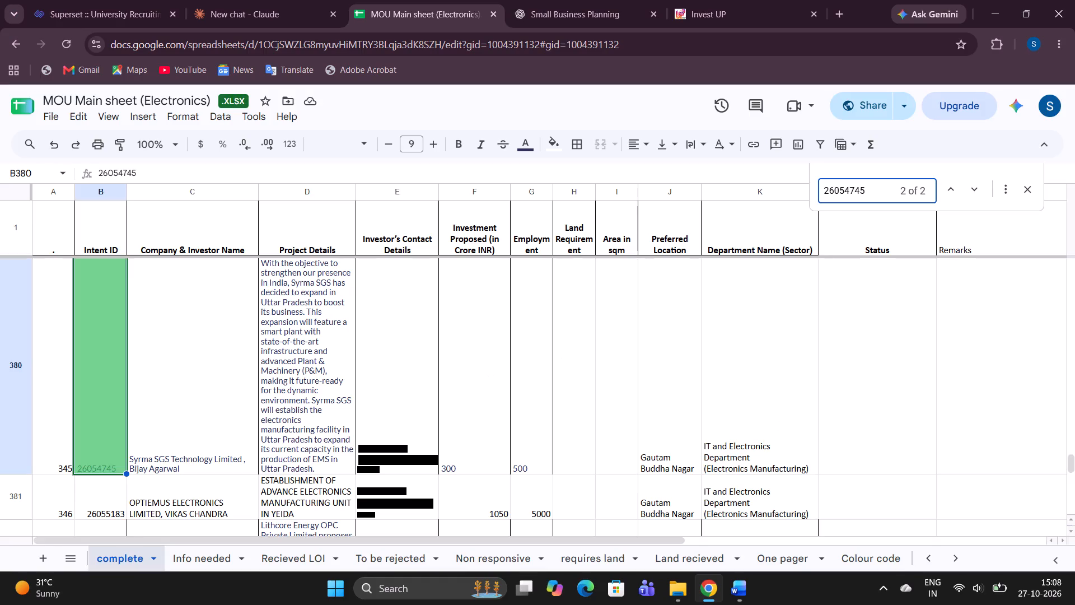
{"action": "left_click", "coordinate": [970, 188]}
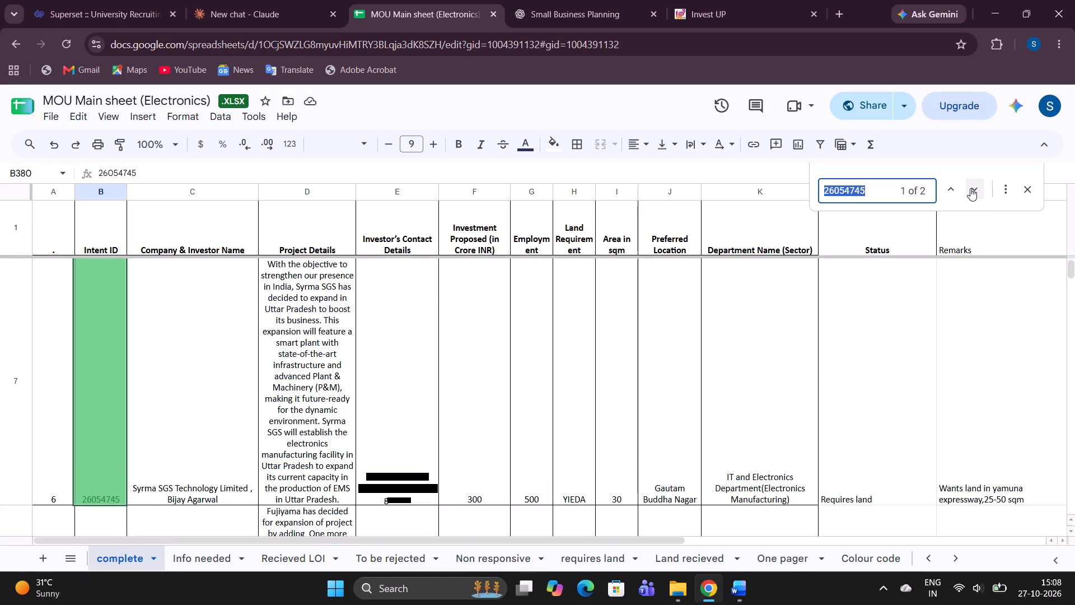
{"action": "left_click", "coordinate": [950, 193]}
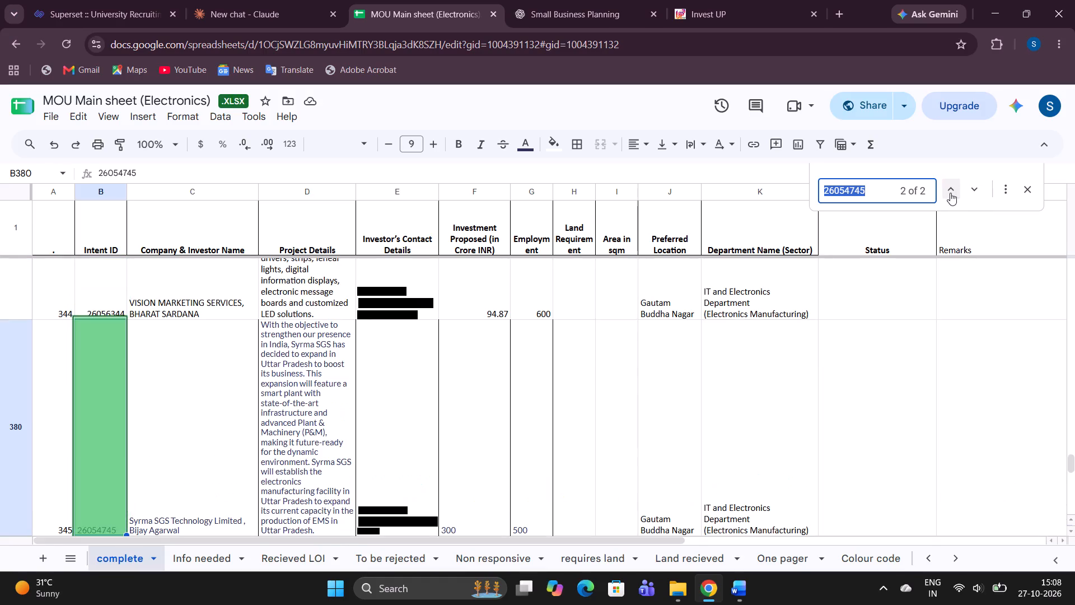
{"action": "left_click", "coordinate": [977, 184]}
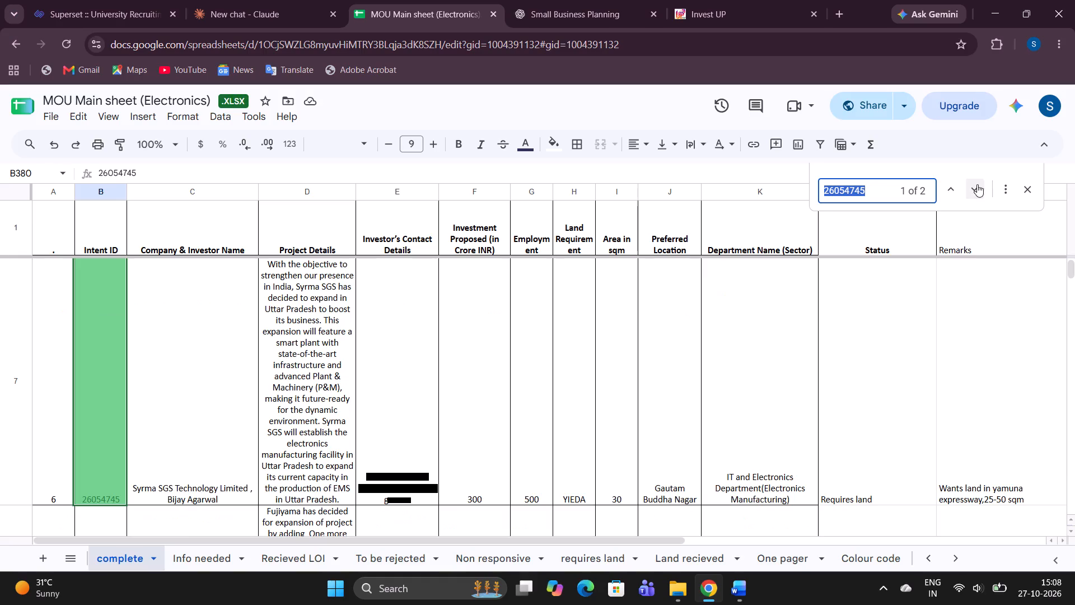
{"action": "left_click", "coordinate": [950, 185]}
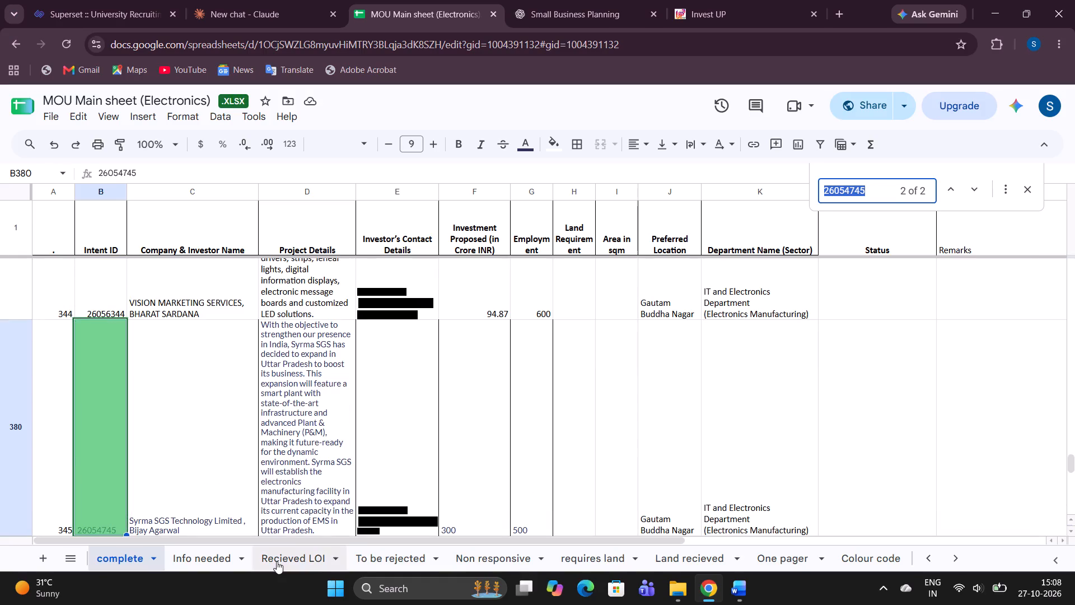
Clear the contents of the duplicate Syrma SGS Technology entry in row 380, across columns A to M, and close the search.
{"action": "left_click", "coordinate": [35, 443]}
{"action": "left_click_drag", "start_coordinate": [35, 443], "coordinate": [456, 427]}
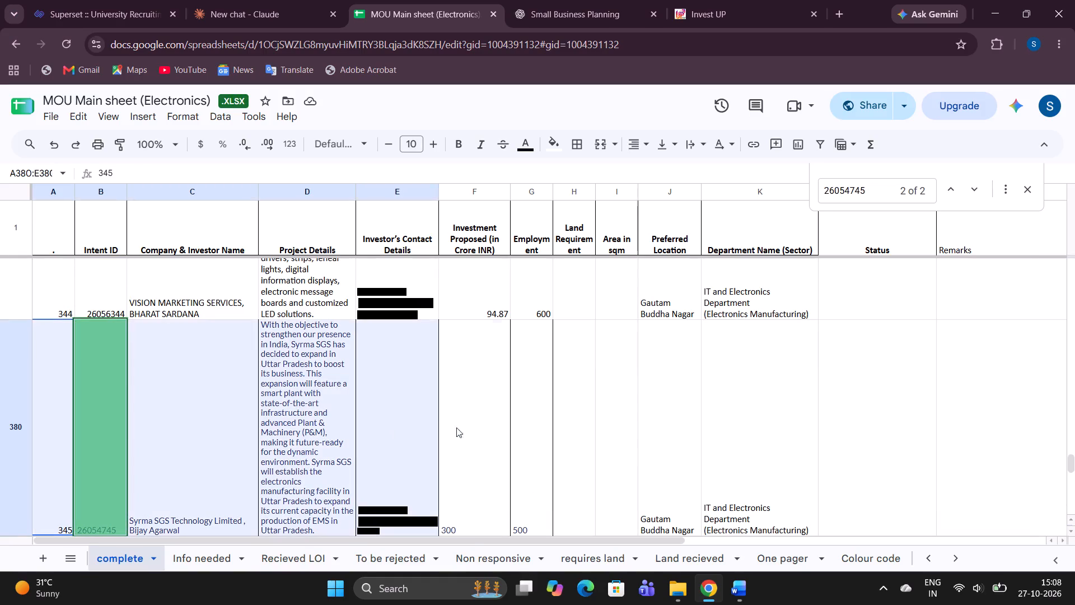
{"action": "left_click_drag", "start_coordinate": [456, 427], "coordinate": [660, 444]}
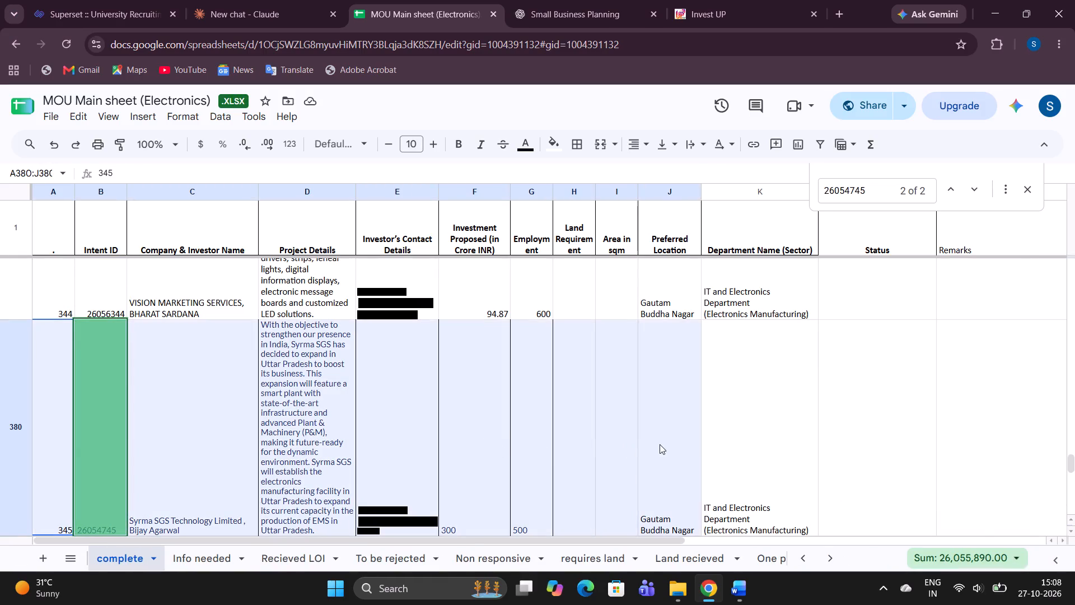
{"action": "left_click_drag", "start_coordinate": [660, 444], "coordinate": [753, 458]}
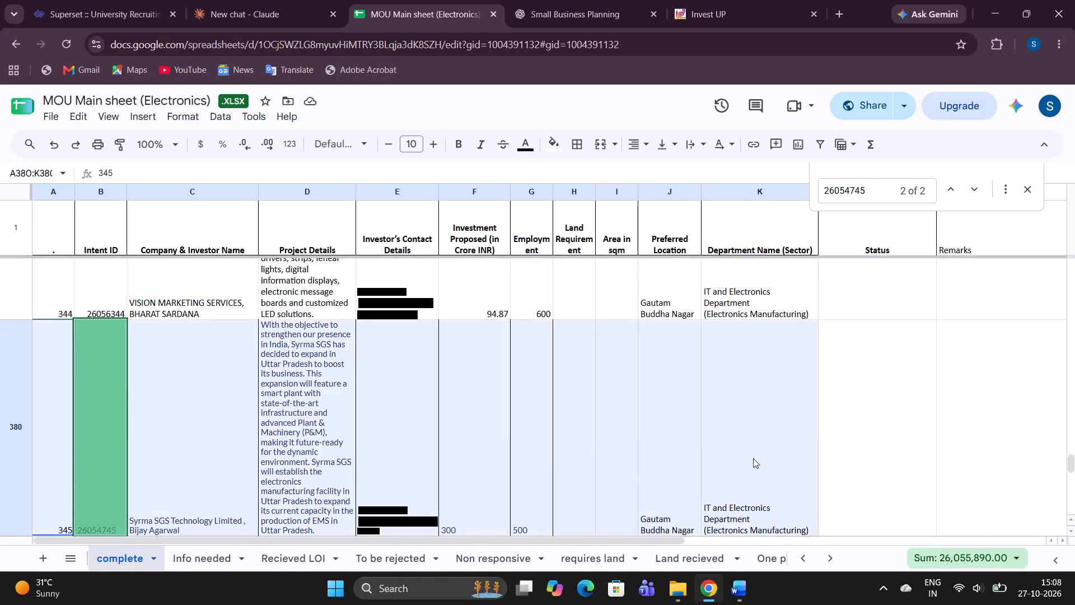
{"action": "left_click_drag", "start_coordinate": [753, 458], "coordinate": [896, 448]}
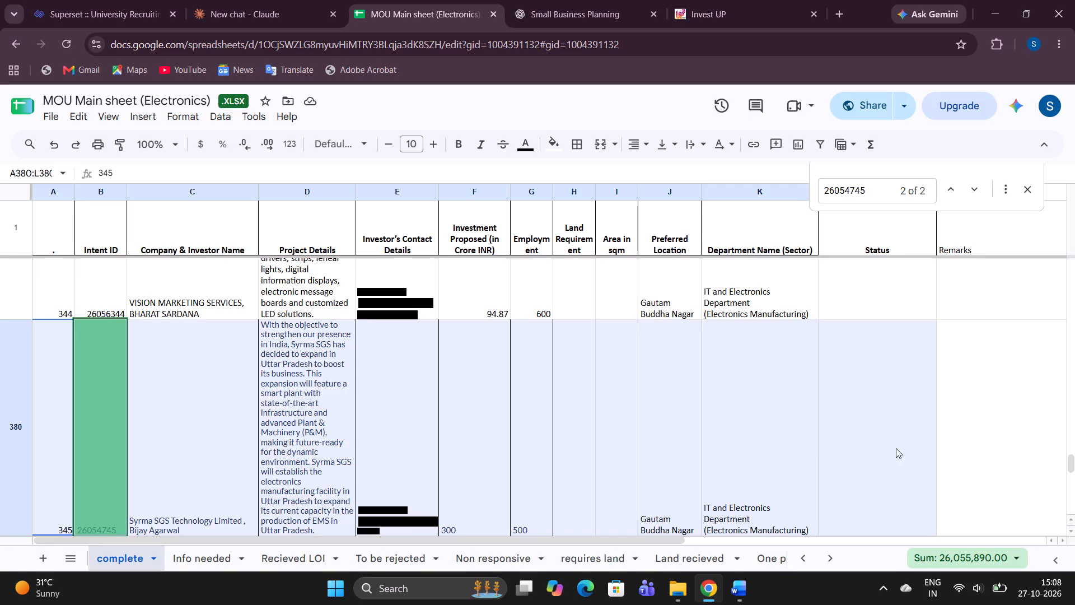
{"action": "left_click_drag", "start_coordinate": [896, 448], "coordinate": [968, 448]}
{"action": "key", "text": "BackSpace"}
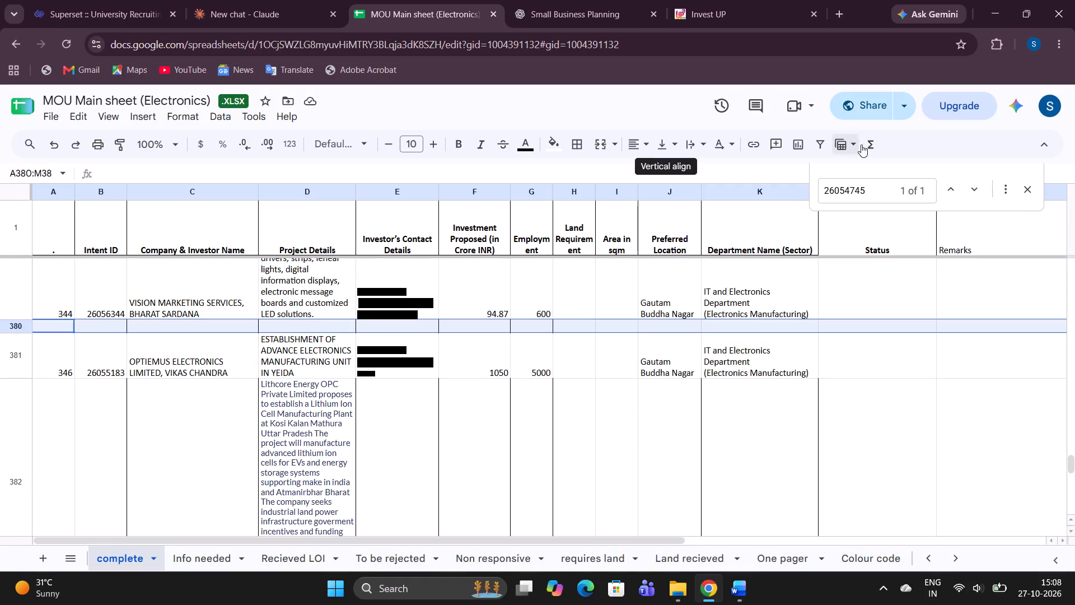
{"action": "left_click", "coordinate": [1026, 194]}
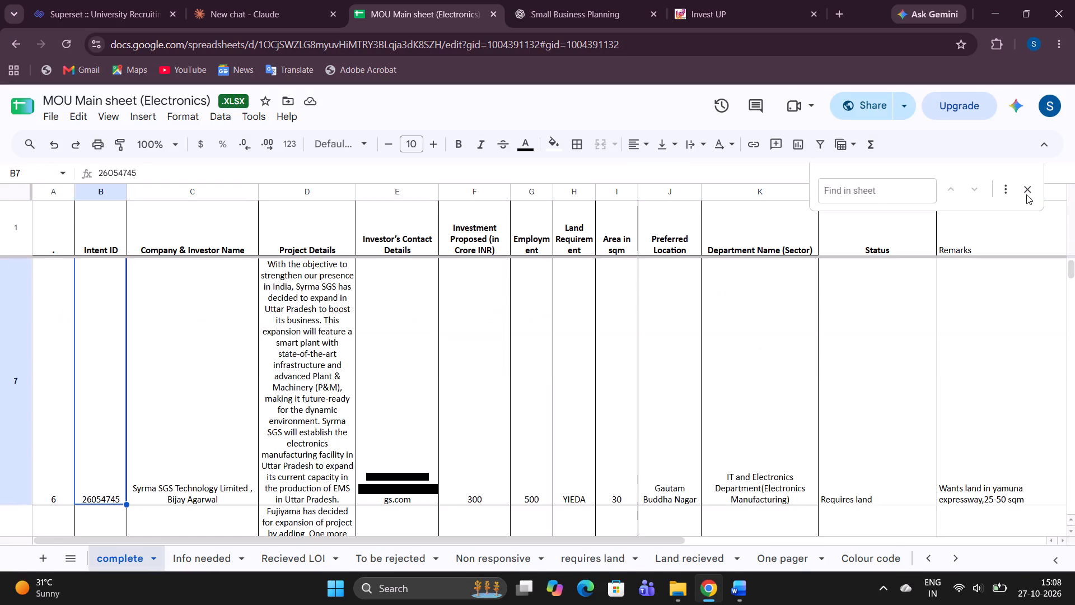
Select the emptied row 380 cells in columns A to L, between the Vision Marketing Services and Optiemus Electronics entries.
{"action": "scroll", "coordinate": [694, 452], "scroll_direction": "down", "scroll_amount": 7}
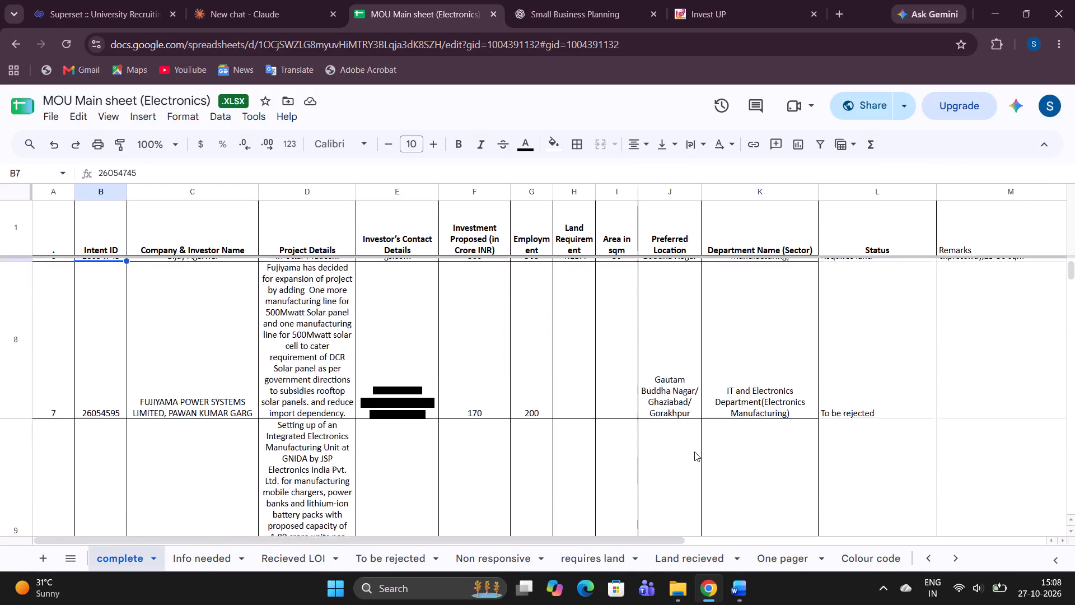
{"action": "scroll", "coordinate": [694, 452], "scroll_direction": "down", "scroll_amount": 16}
{"action": "scroll", "coordinate": [694, 452], "scroll_direction": "down", "scroll_amount": 15}
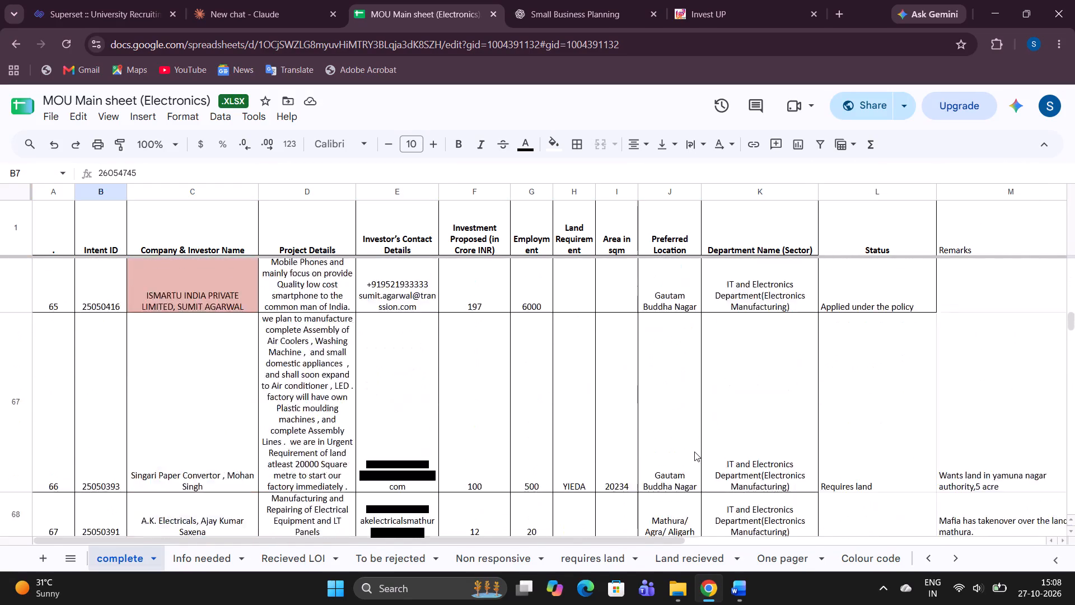
{"action": "scroll", "coordinate": [694, 452], "scroll_direction": "down", "scroll_amount": 13}
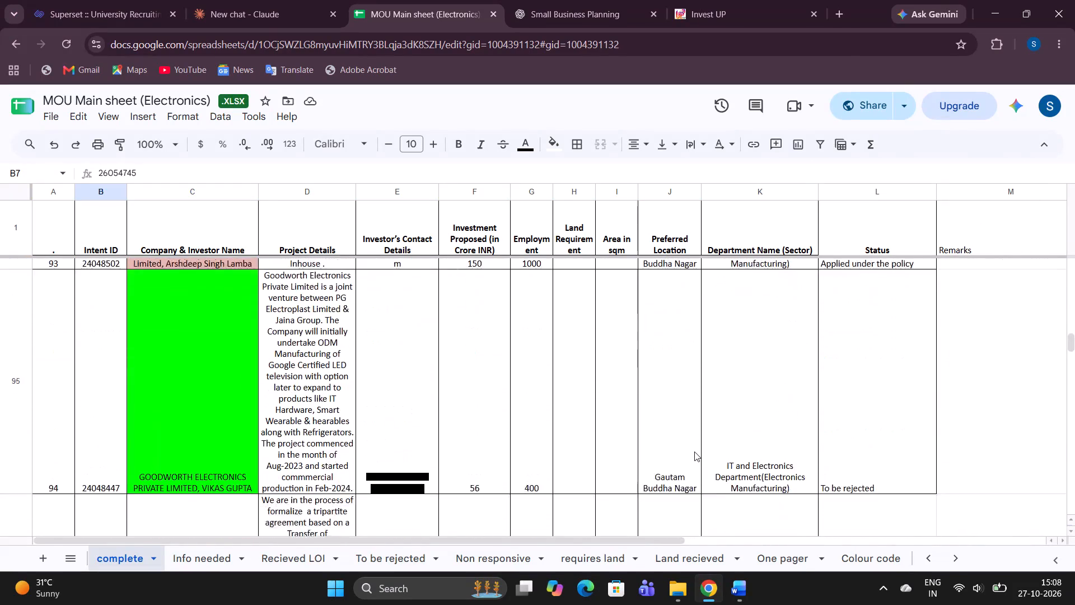
{"action": "scroll", "coordinate": [694, 452], "scroll_direction": "down", "scroll_amount": 7}
{"action": "scroll", "coordinate": [704, 395], "scroll_direction": "down", "scroll_amount": 5}
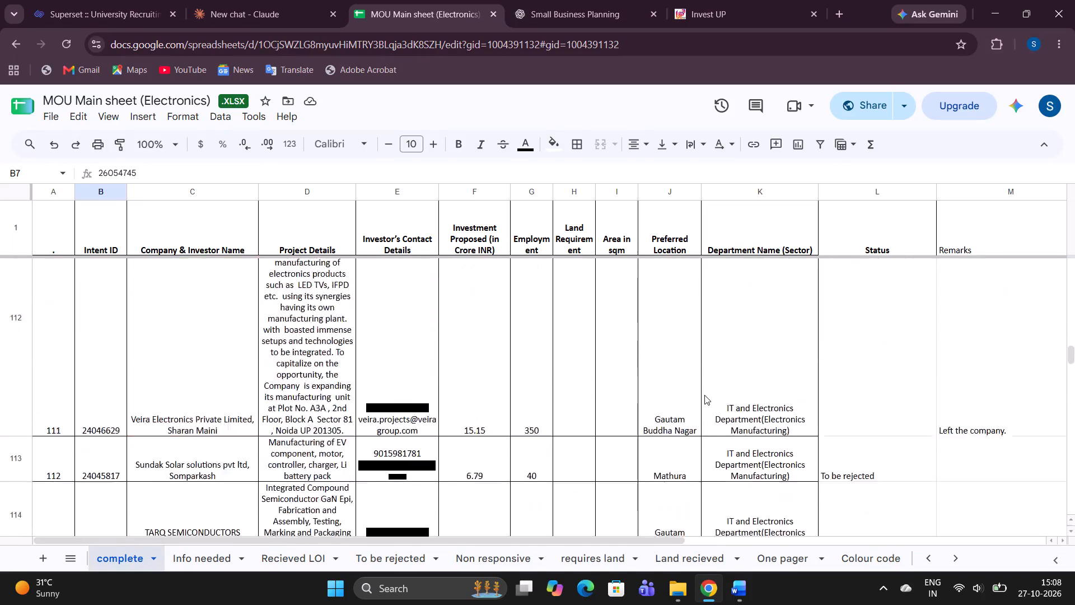
{"action": "scroll", "coordinate": [704, 395], "scroll_direction": "down", "scroll_amount": 15}
{"action": "scroll", "coordinate": [704, 395], "scroll_direction": "down", "scroll_amount": 19}
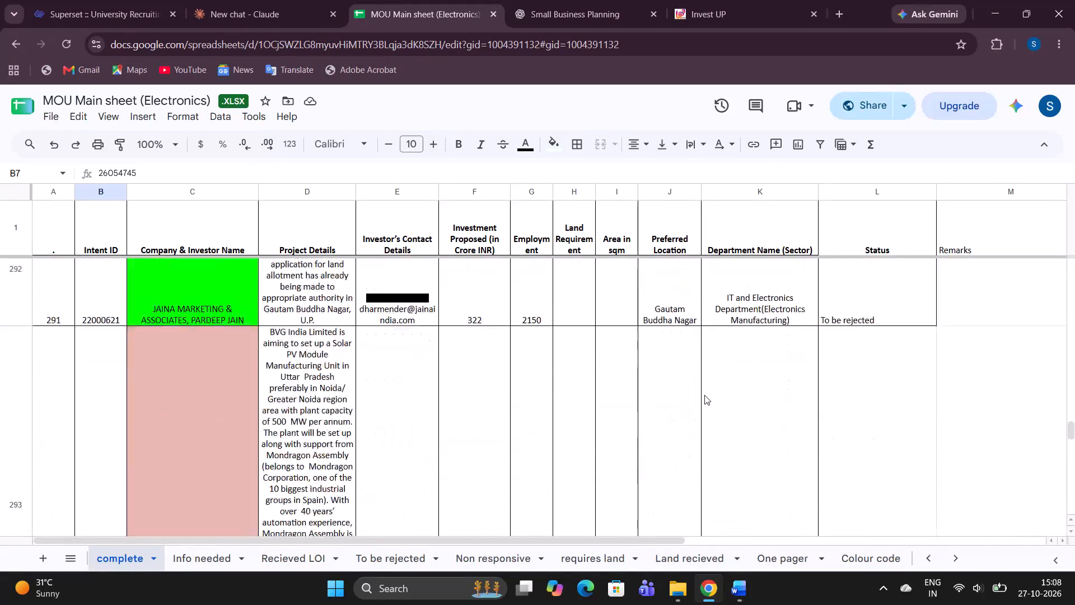
{"action": "scroll", "coordinate": [704, 395], "scroll_direction": "down", "scroll_amount": 20}
{"action": "scroll", "coordinate": [704, 395], "scroll_direction": "down", "scroll_amount": 6}
{"action": "scroll", "coordinate": [704, 395], "scroll_direction": "up", "scroll_amount": 2}
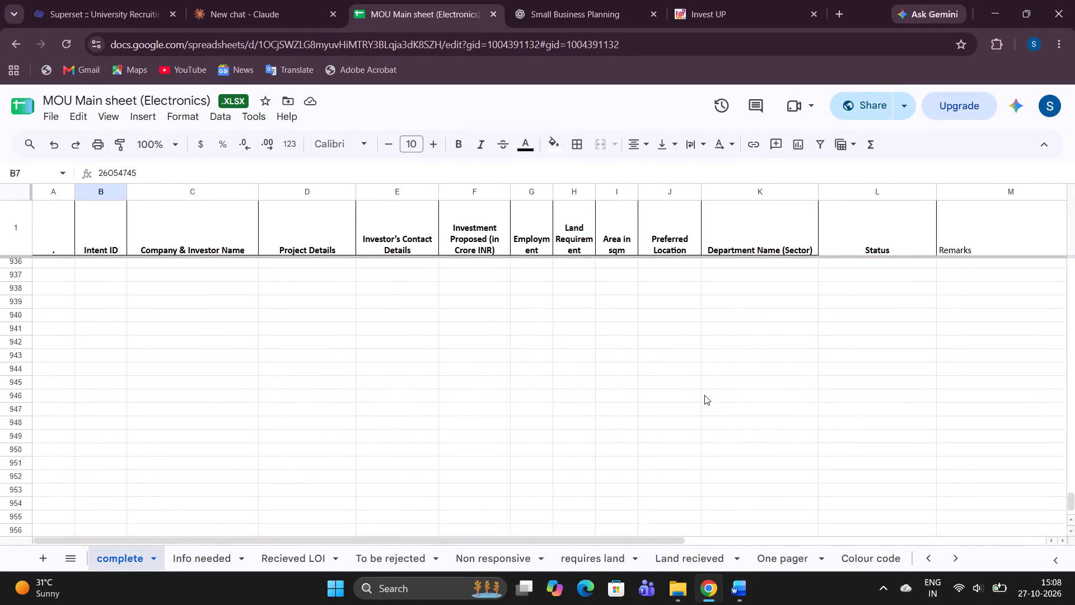
{"action": "scroll", "coordinate": [704, 395], "scroll_direction": "up", "scroll_amount": 17}
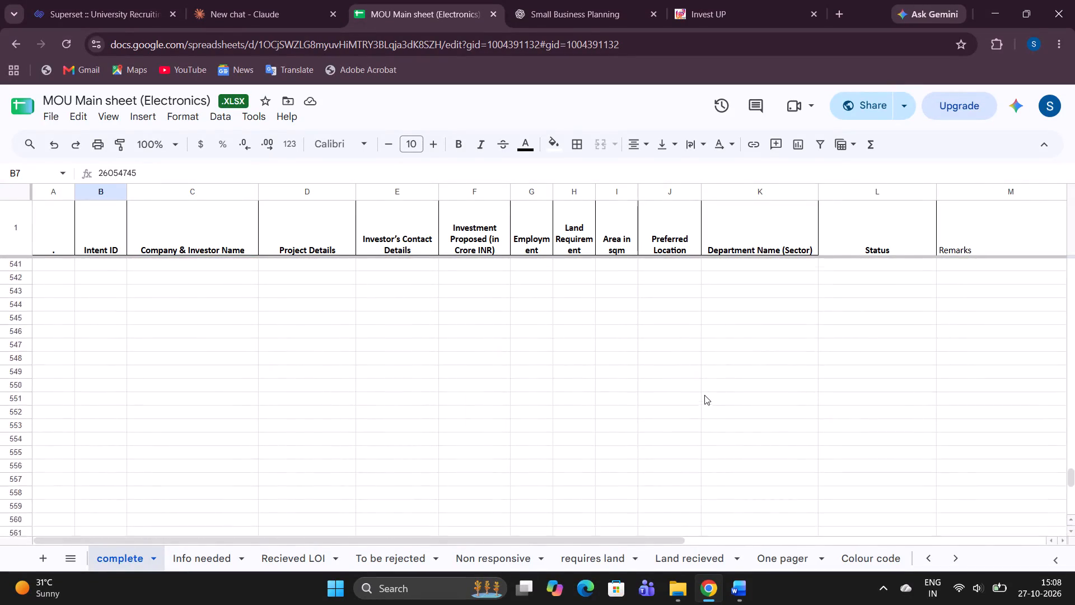
{"action": "scroll", "coordinate": [704, 395], "scroll_direction": "up", "scroll_amount": 8}
{"action": "scroll", "coordinate": [704, 395], "scroll_direction": "down", "scroll_amount": 2}
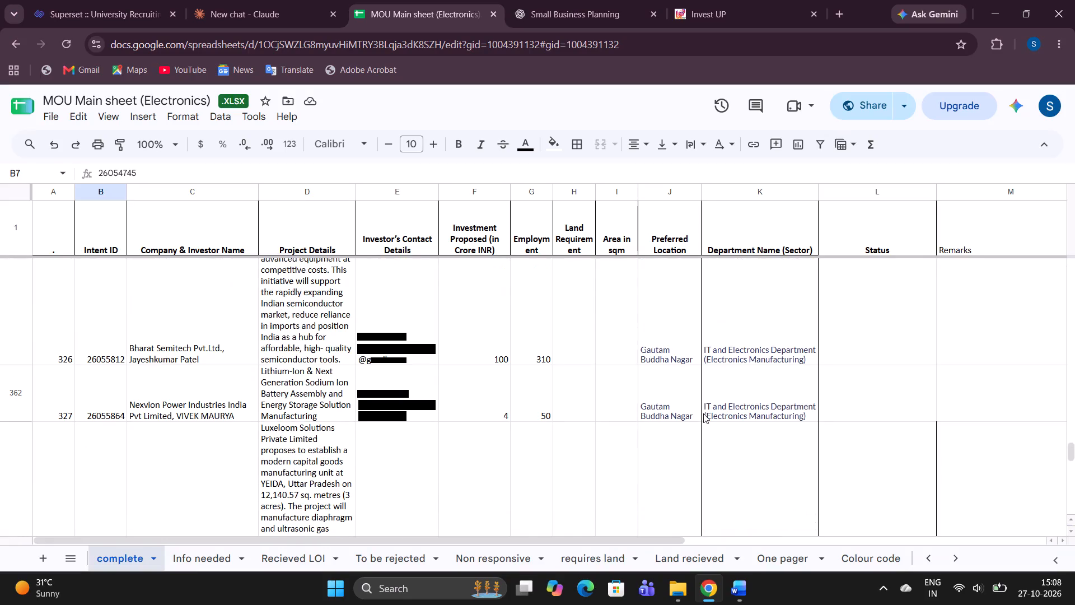
{"action": "scroll", "coordinate": [768, 276], "scroll_direction": "down", "scroll_amount": 3}
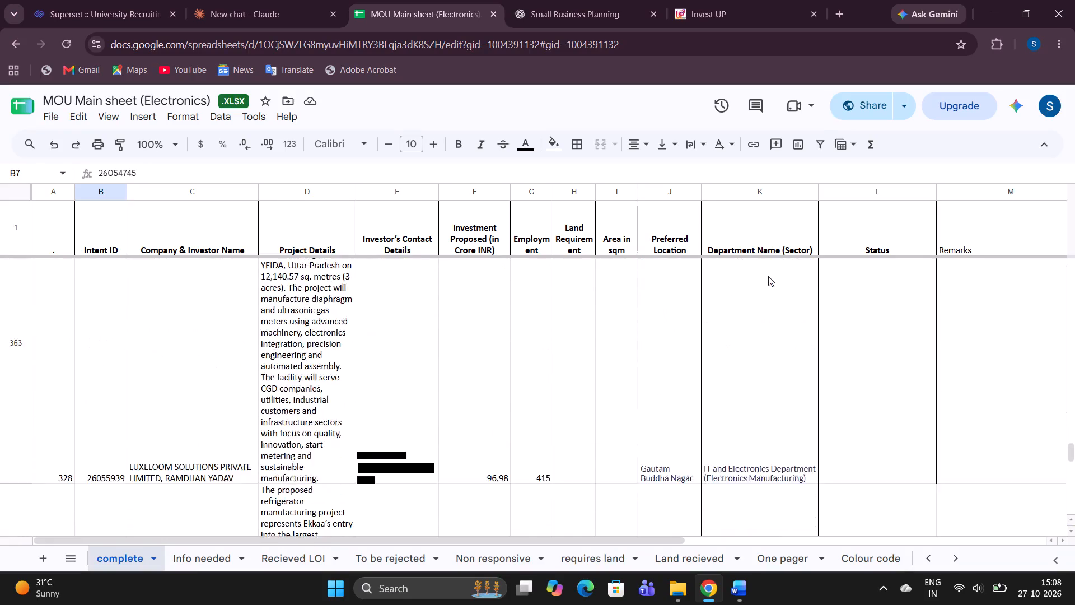
{"action": "scroll", "coordinate": [768, 276], "scroll_direction": "down", "scroll_amount": 6}
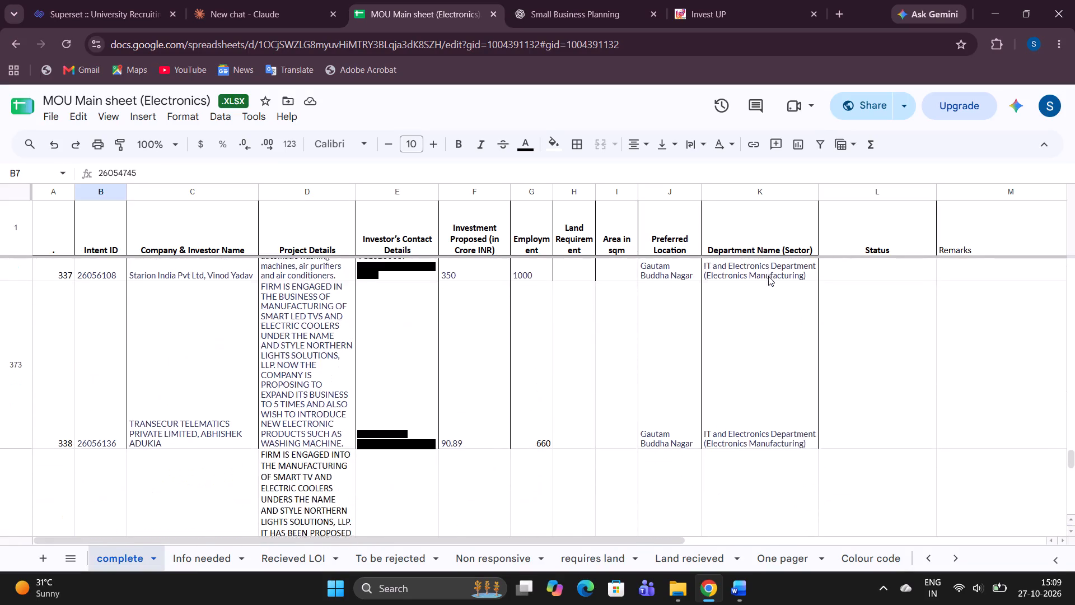
{"action": "scroll", "coordinate": [768, 276], "scroll_direction": "down", "scroll_amount": 5}
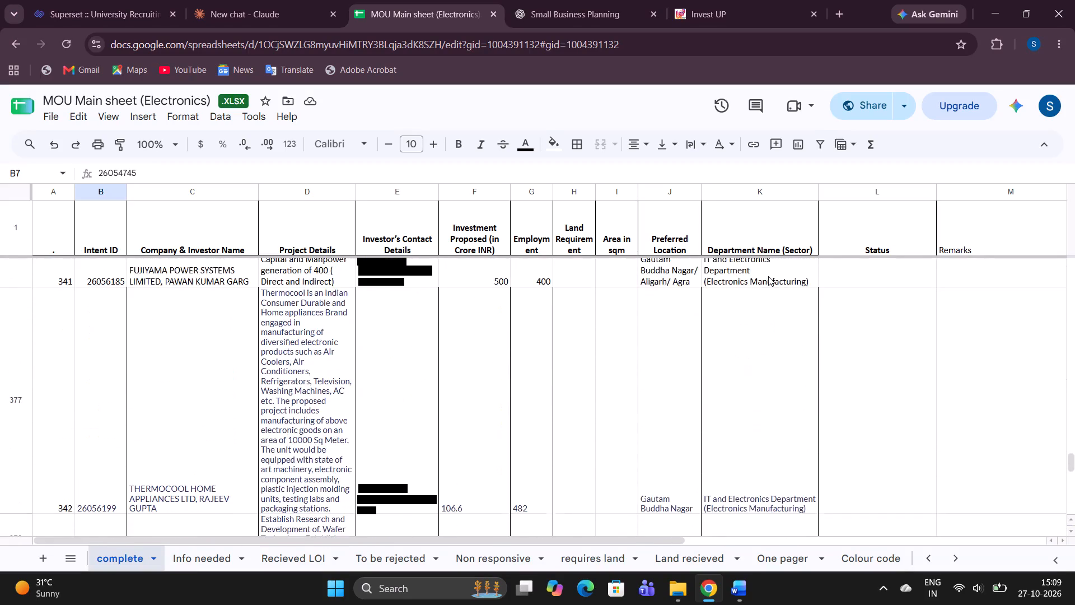
{"action": "scroll", "coordinate": [768, 276], "scroll_direction": "down", "scroll_amount": 5}
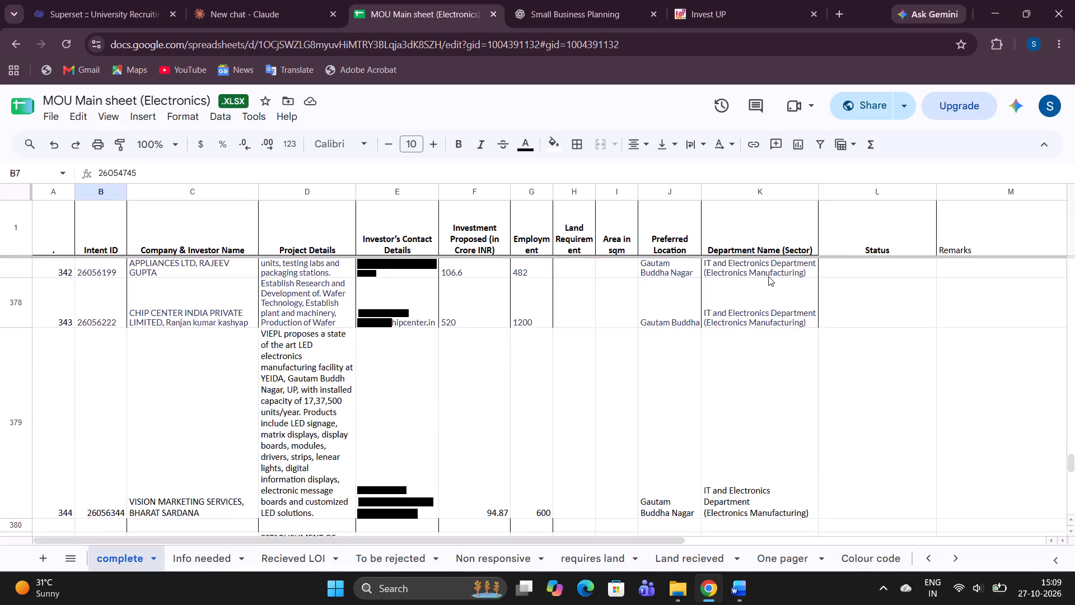
{"action": "scroll", "coordinate": [768, 276], "scroll_direction": "down", "scroll_amount": 2}
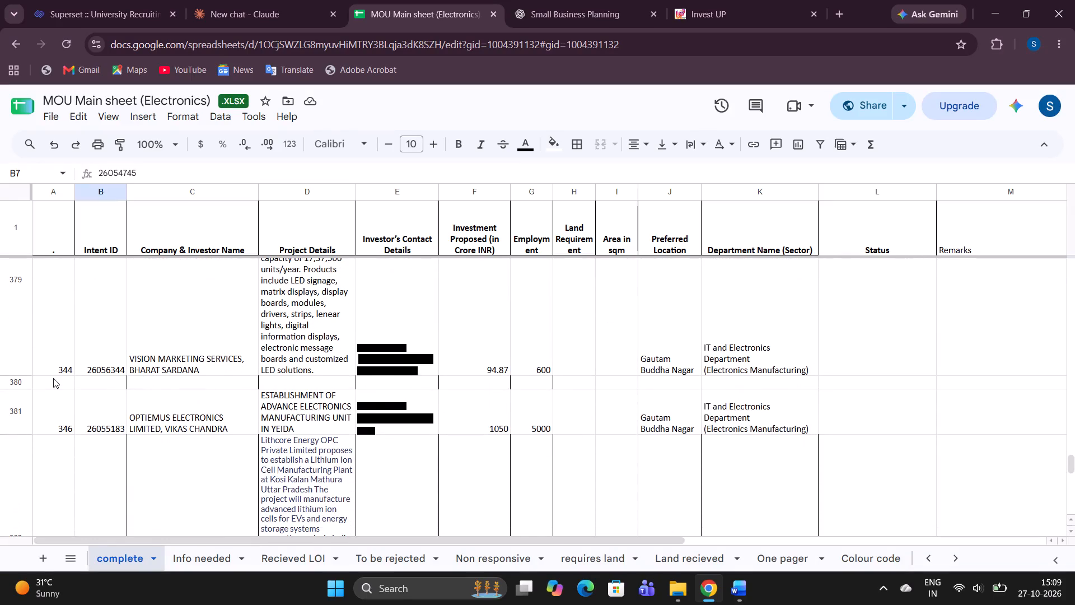
{"action": "left_click_drag", "start_coordinate": [53, 379], "coordinate": [216, 387]}
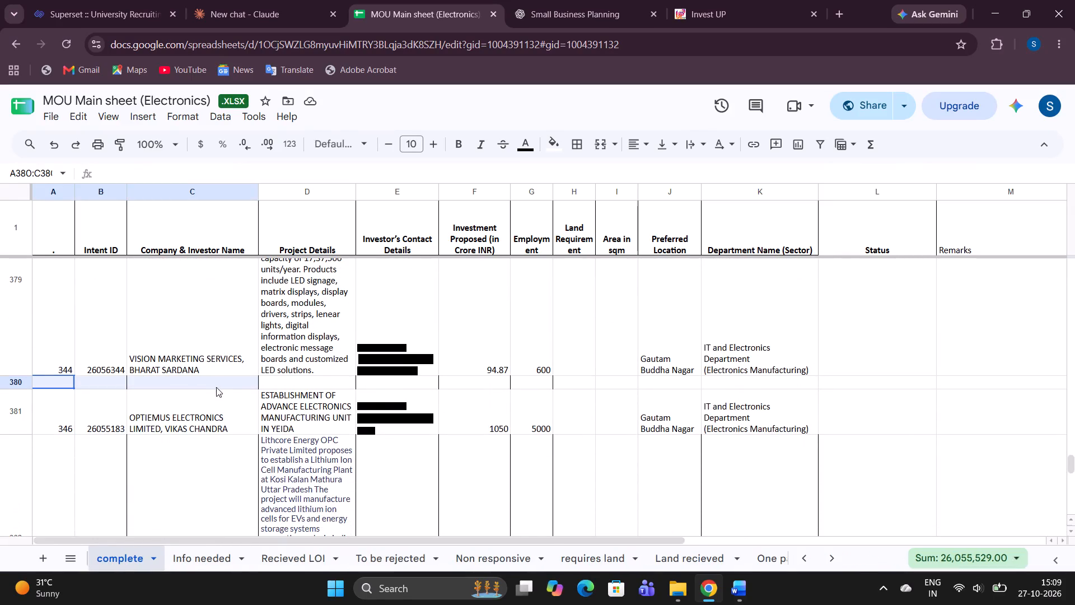
{"action": "left_click_drag", "start_coordinate": [216, 387], "coordinate": [269, 389]}
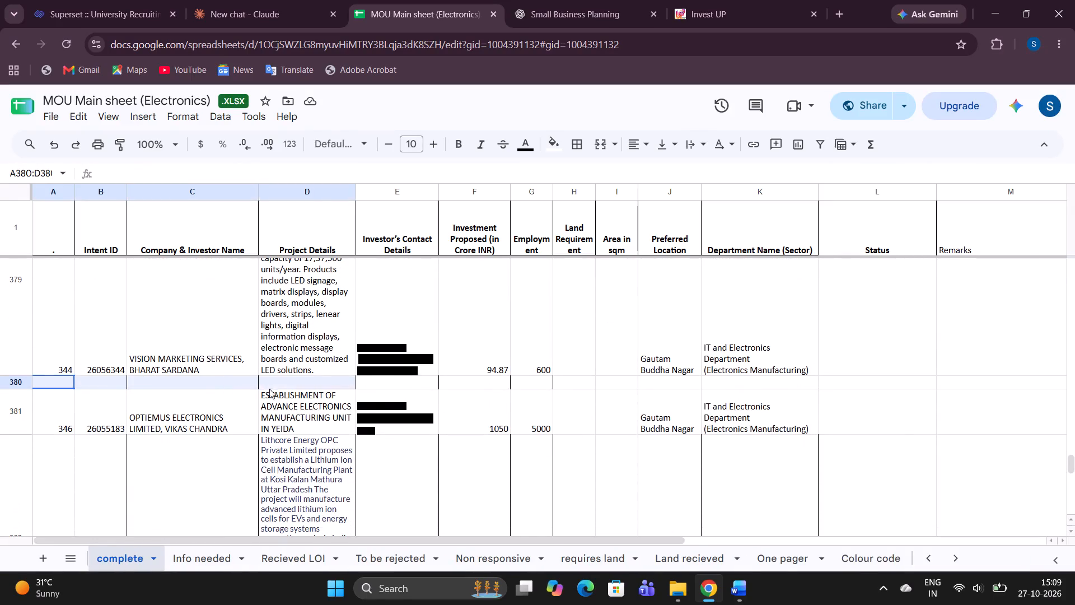
{"action": "left_click_drag", "start_coordinate": [269, 389], "coordinate": [457, 389]}
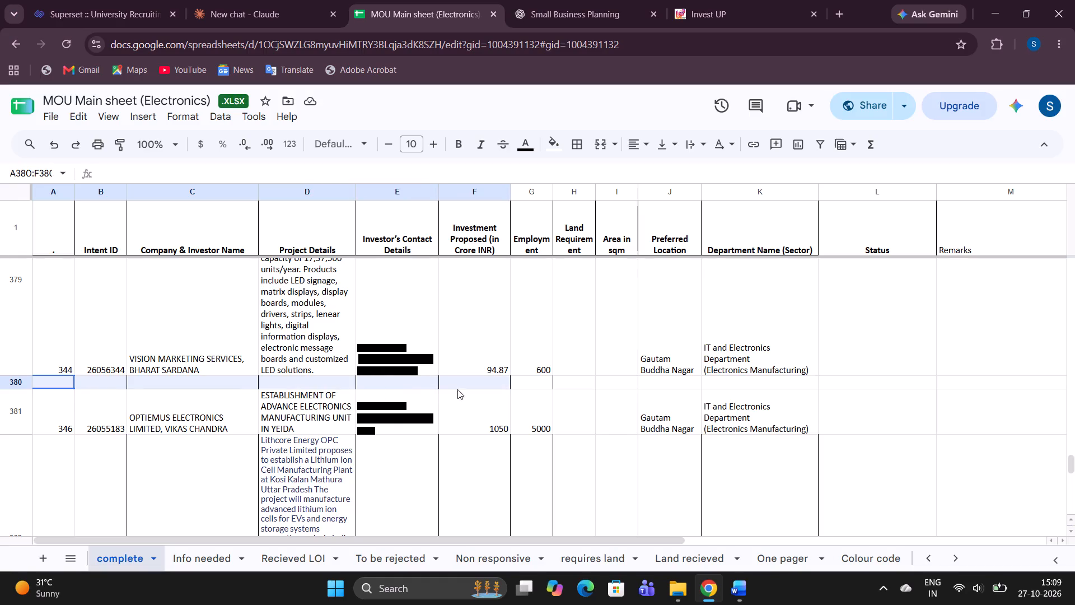
{"action": "left_click_drag", "start_coordinate": [457, 389], "coordinate": [653, 389]}
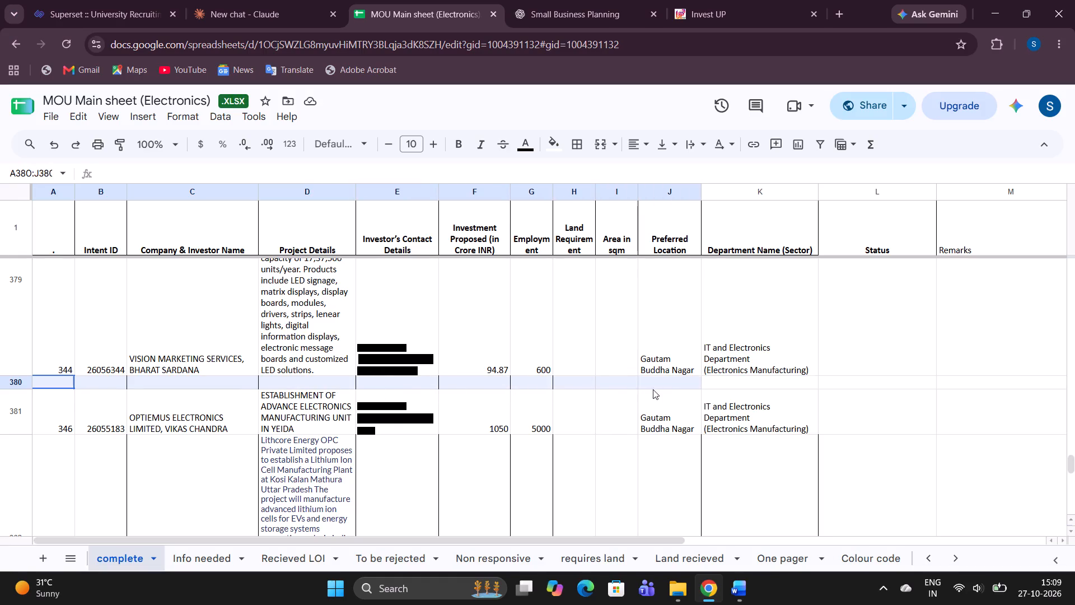
{"action": "left_click_drag", "start_coordinate": [653, 389], "coordinate": [845, 389]}
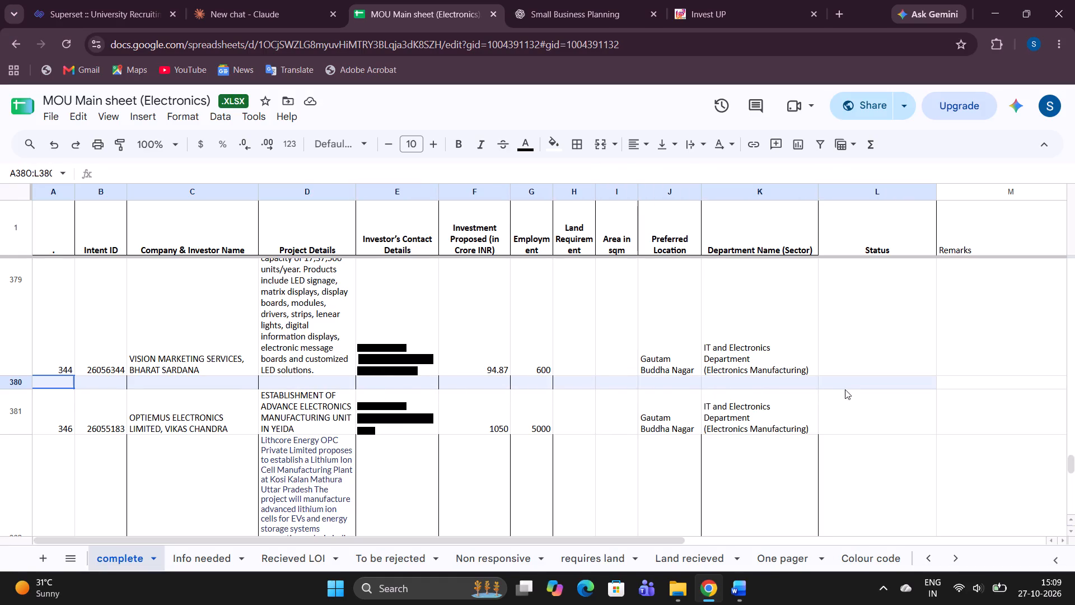
{"action": "left_click_drag", "start_coordinate": [845, 389], "coordinate": [934, 389]}
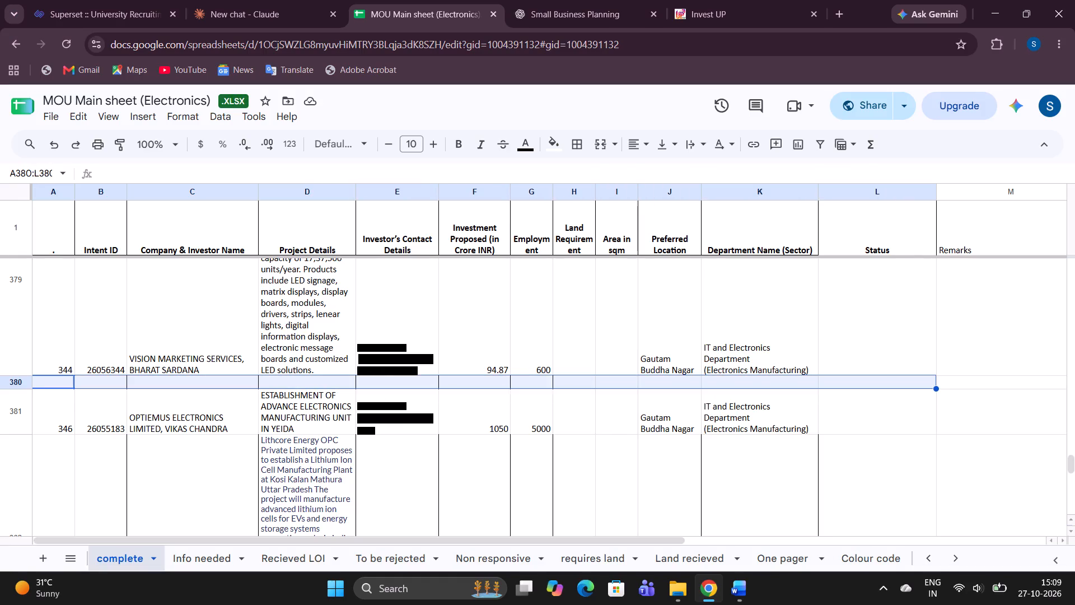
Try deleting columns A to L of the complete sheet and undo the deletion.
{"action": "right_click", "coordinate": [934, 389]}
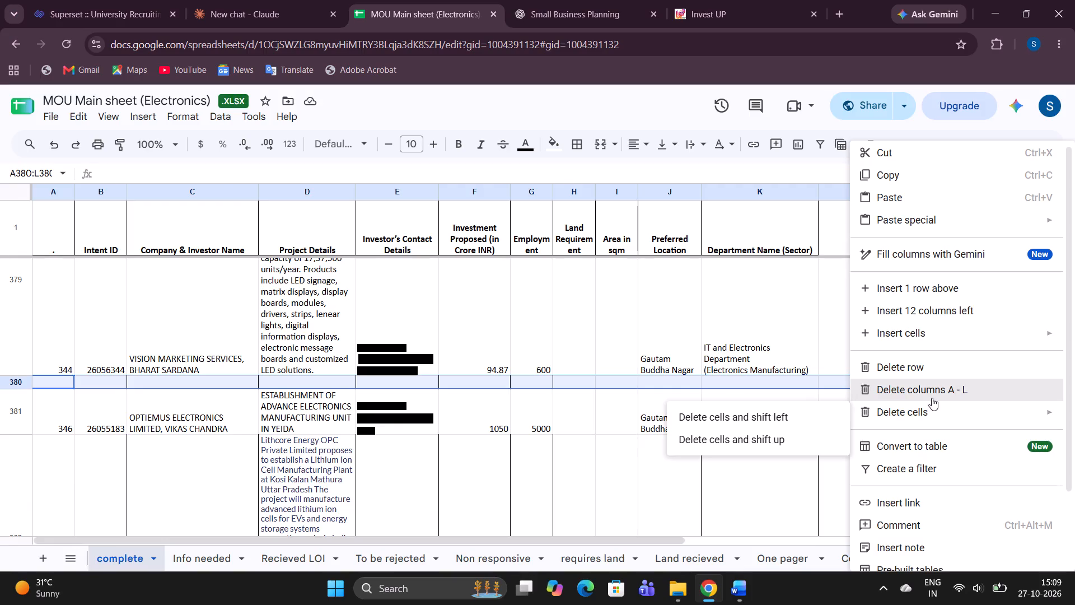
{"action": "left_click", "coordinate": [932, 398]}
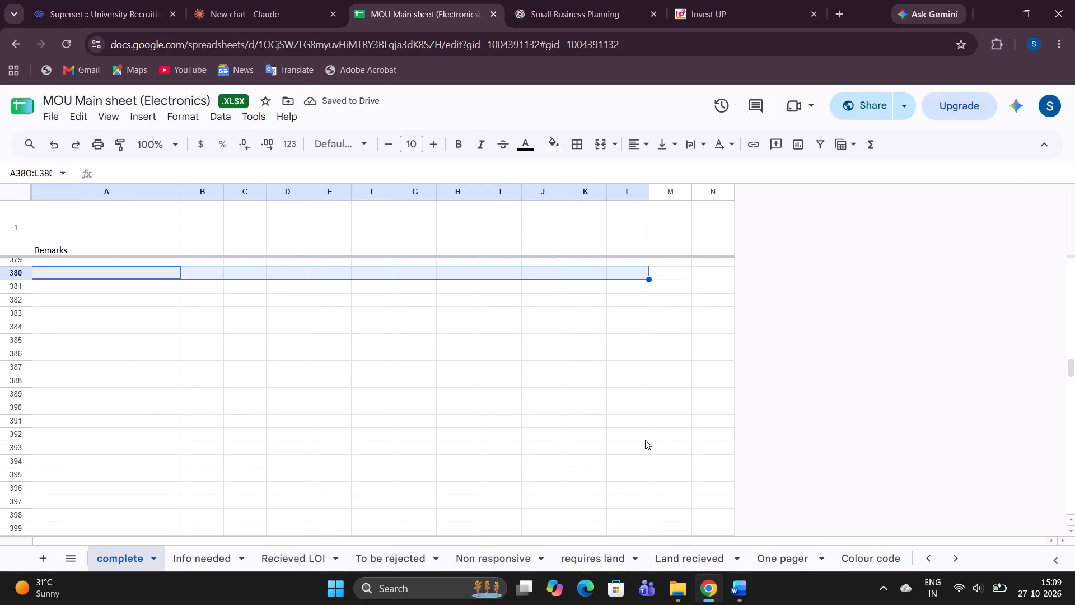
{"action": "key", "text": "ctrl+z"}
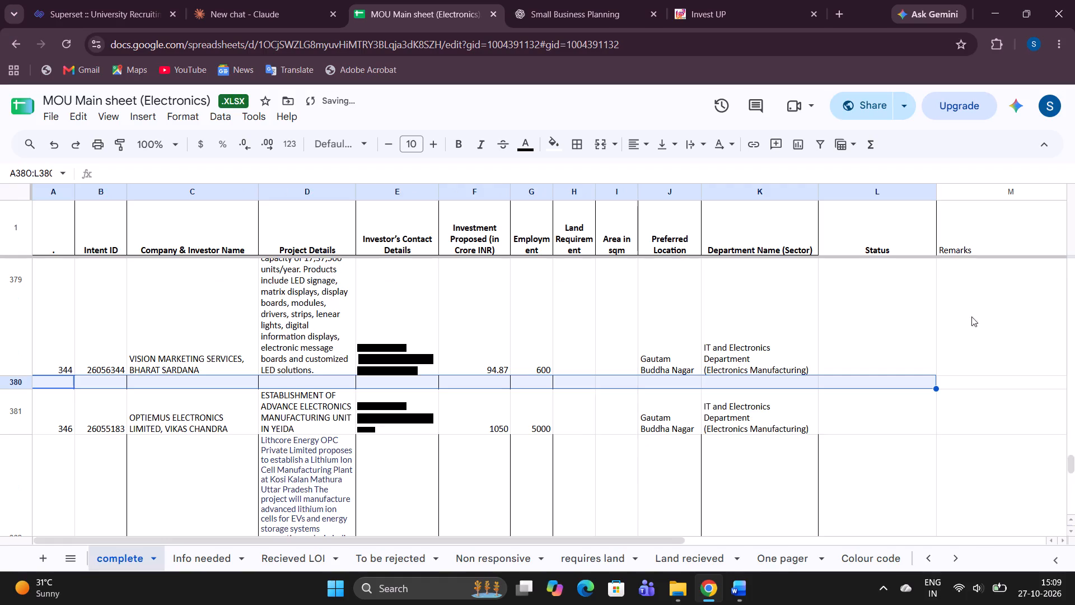
Delete the selected blank cells A to L of row 380, shifting the entries below up, and deselect the range.
{"action": "right_click", "coordinate": [918, 385]}
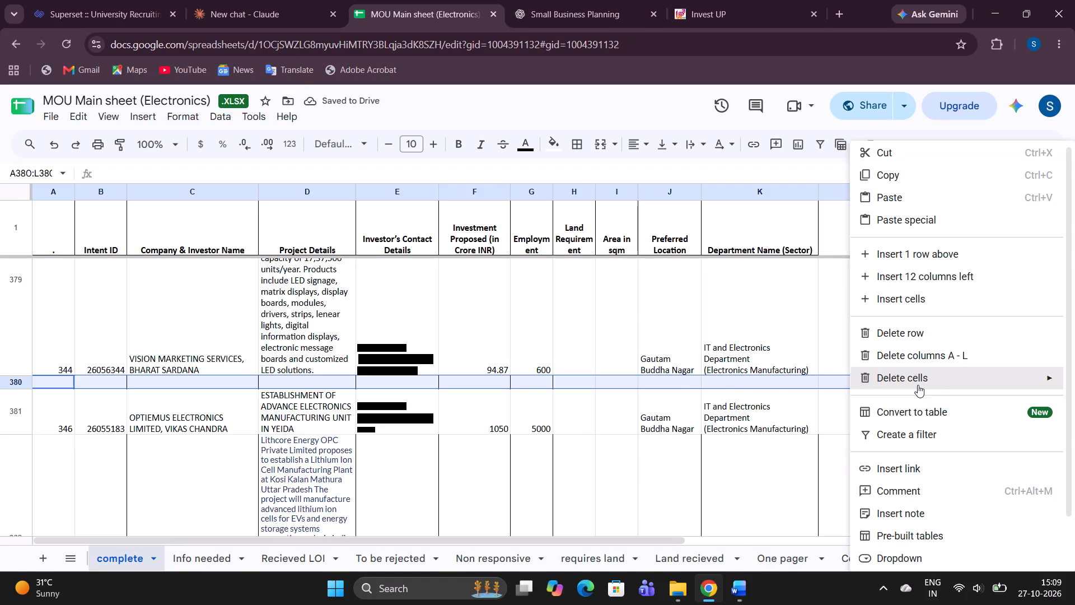
{"action": "left_click", "coordinate": [926, 376]}
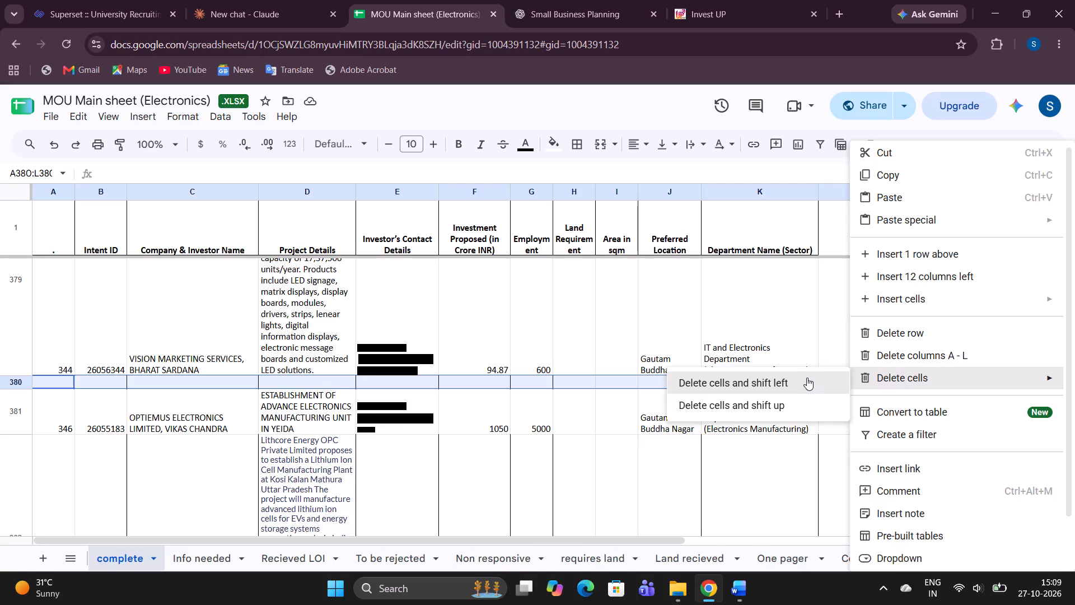
{"action": "left_click", "coordinate": [795, 403]}
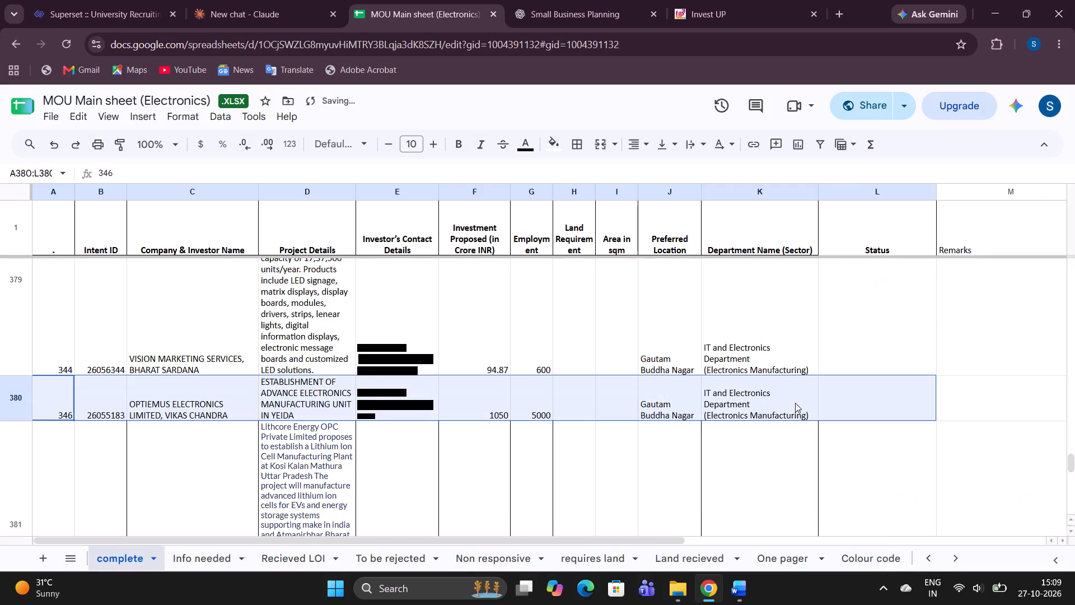
{"action": "left_click", "coordinate": [837, 340]}
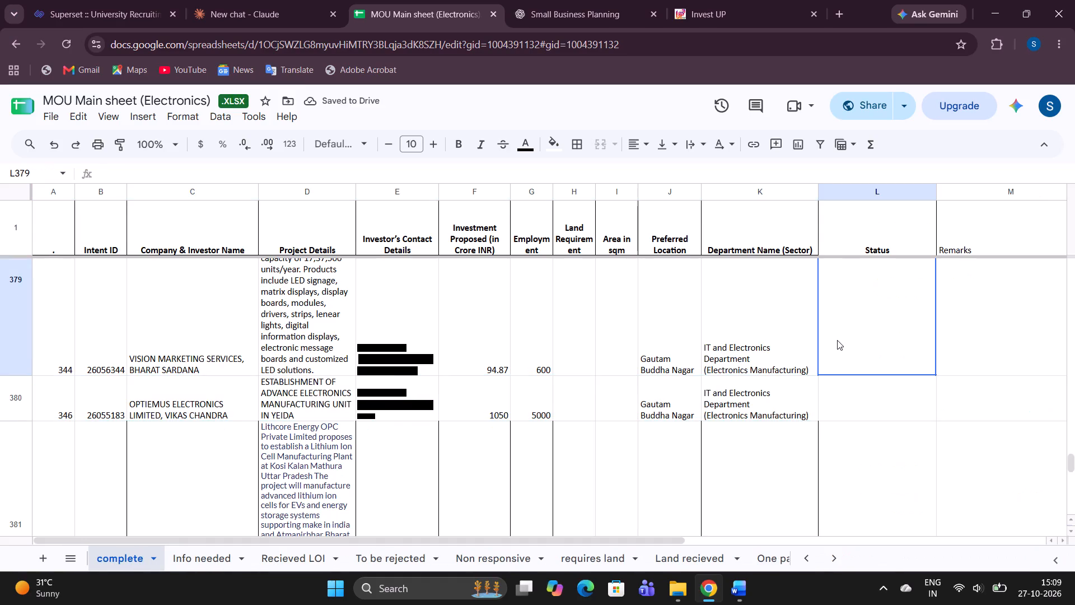